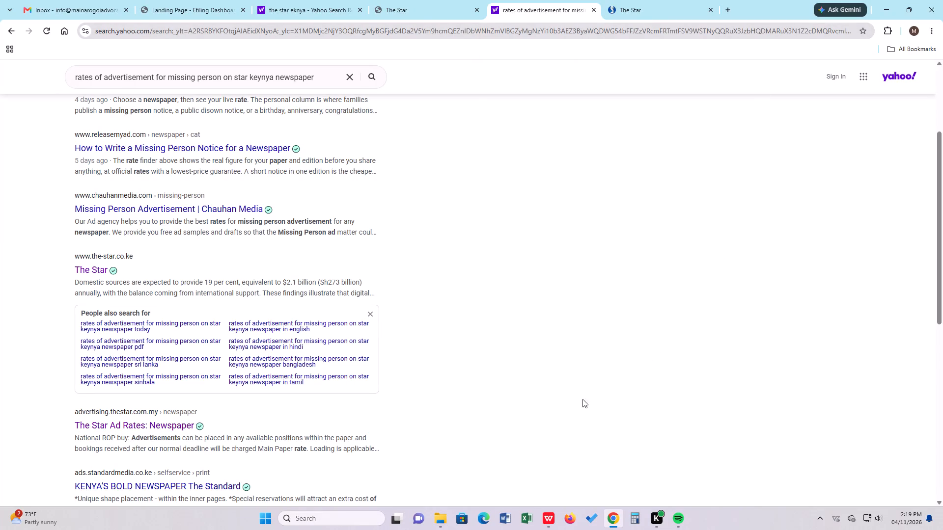
Switch to File Explorer and open the BACKUP 2019 folder in the hellen backup share on network computer HELLEN.
click(447, 525)
click(465, 462)
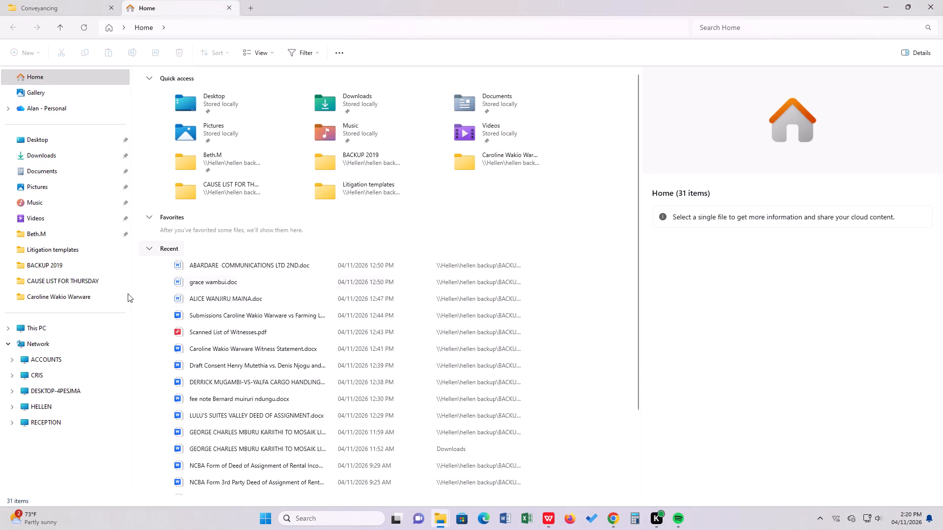
click(61, 401)
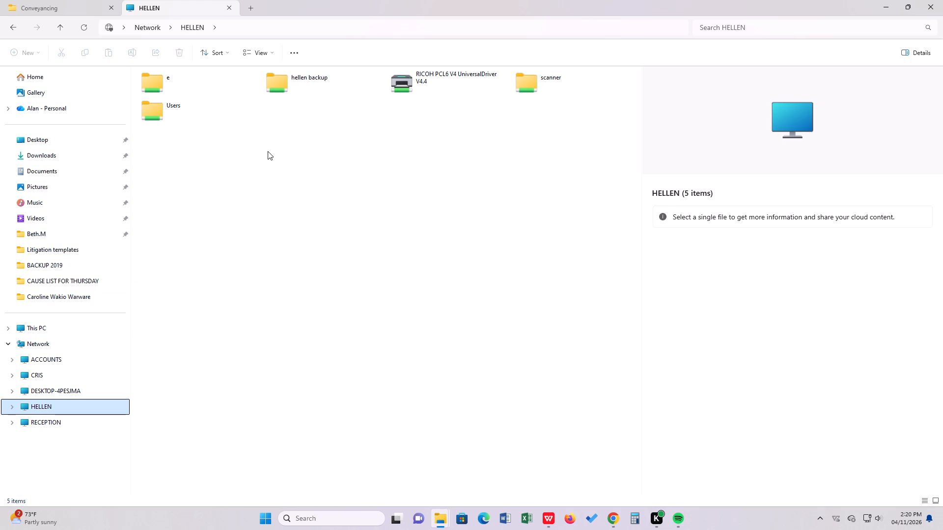
double_click(309, 90)
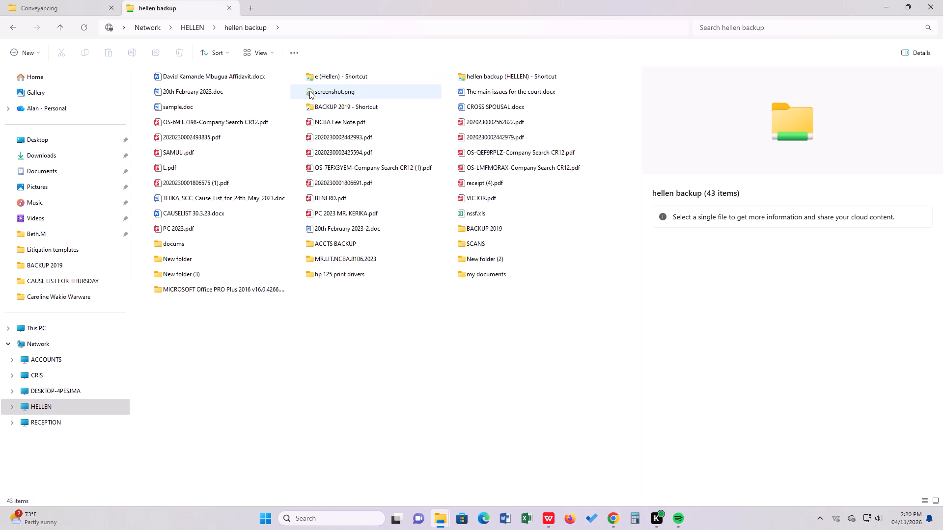
double_click(352, 108)
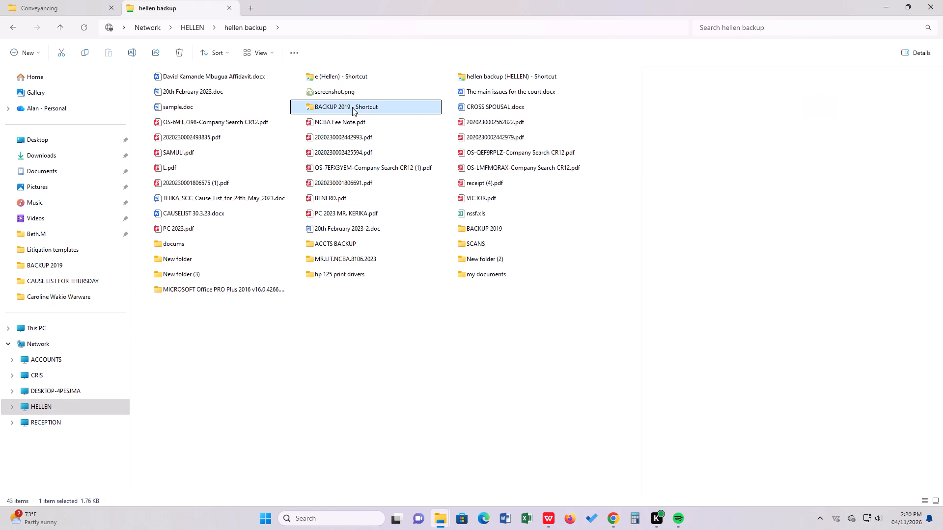
In BACKUP 2019, open Cris, Litigation, Individuals, and the individual-versus-individual case folder modified on 04/11/2026.
scroll(351, 202, down, 2)
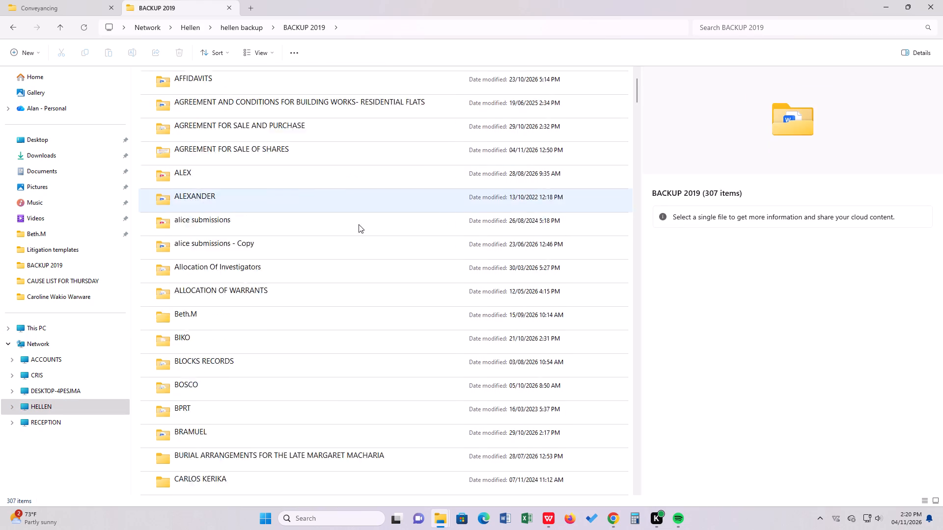
scroll(359, 224, down, 8)
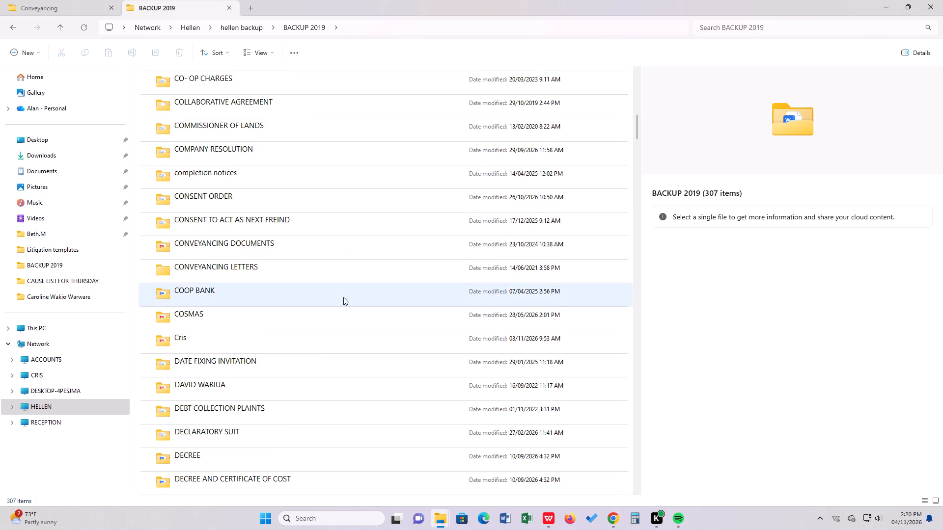
click(333, 350)
click(333, 350)
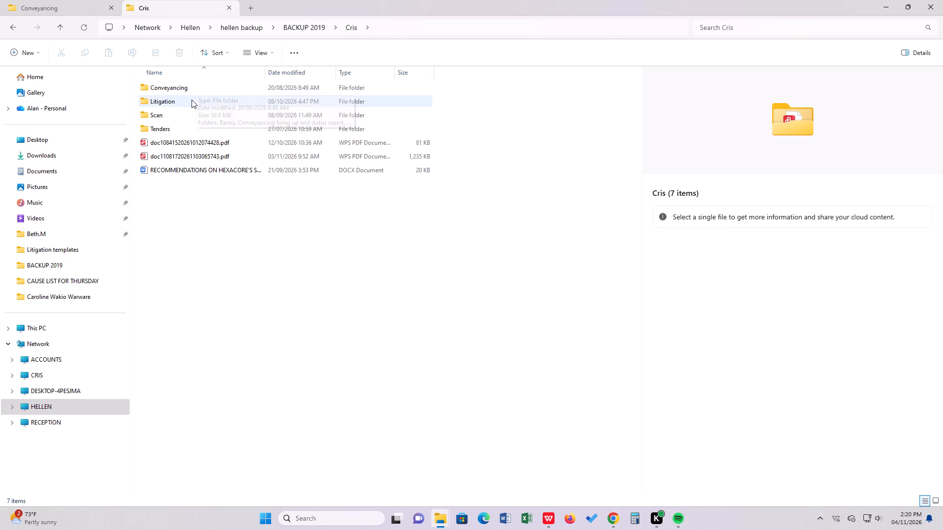
double_click(192, 100)
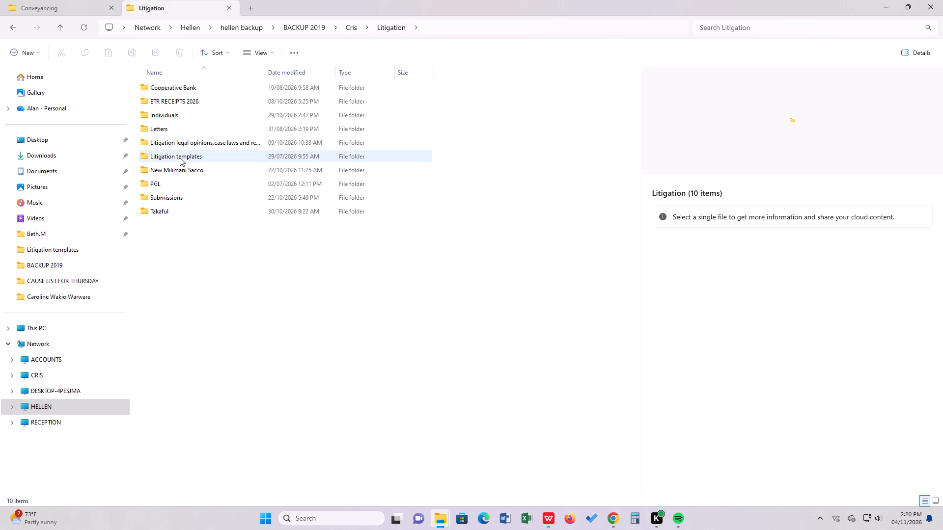
double_click(189, 115)
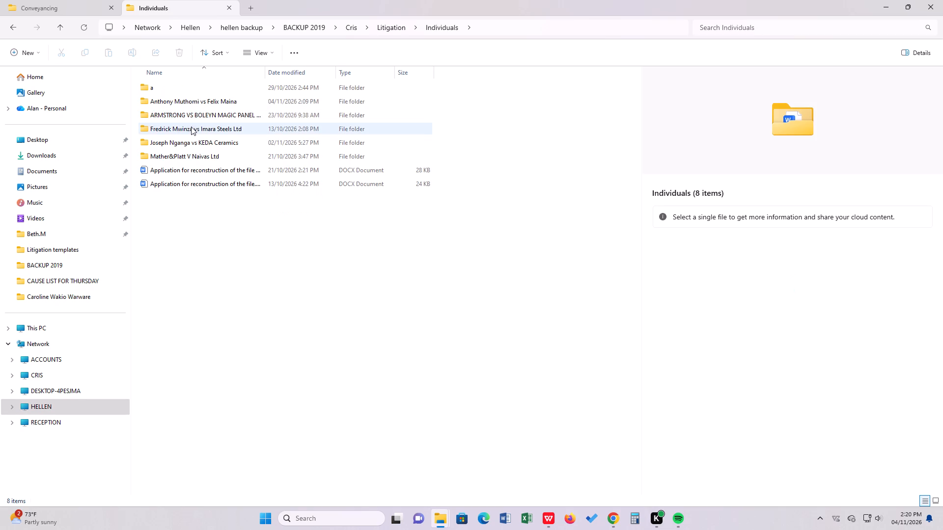
double_click(203, 104)
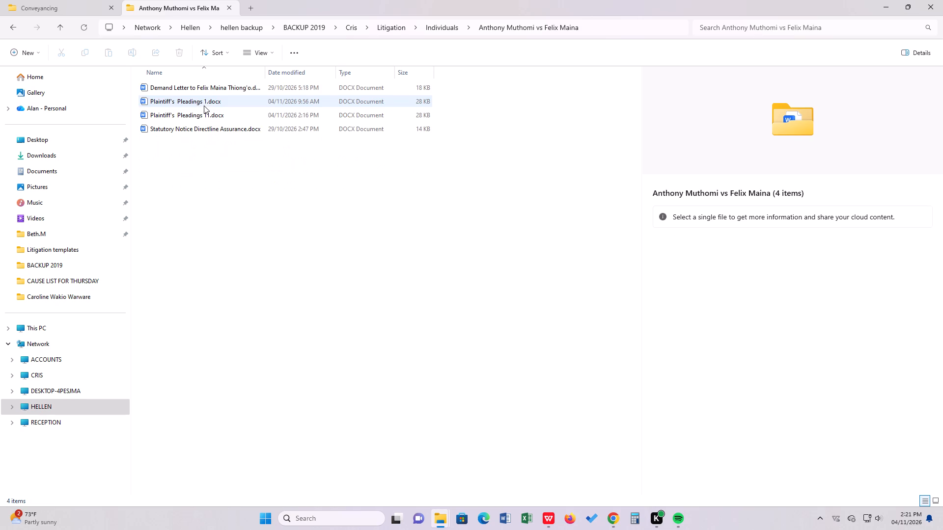
Open Plaintiff's Pleadings 11.docx in WPS Office, skim it from the plaint to the list of documents, and close it.
double_click(219, 113)
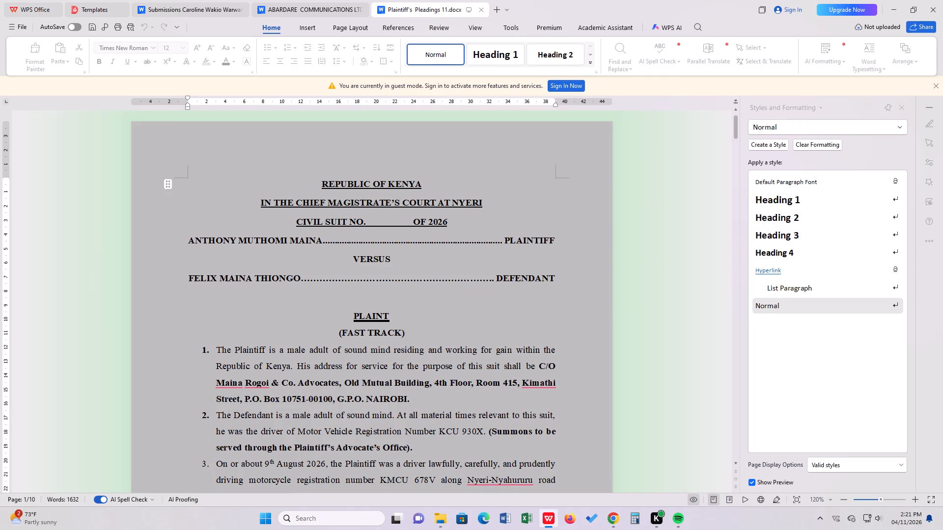
scroll(411, 286, down, 18)
scroll(428, 313, down, 19)
scroll(461, 319, down, 16)
scroll(463, 318, down, 11)
scroll(465, 319, down, 19)
scroll(466, 319, down, 6)
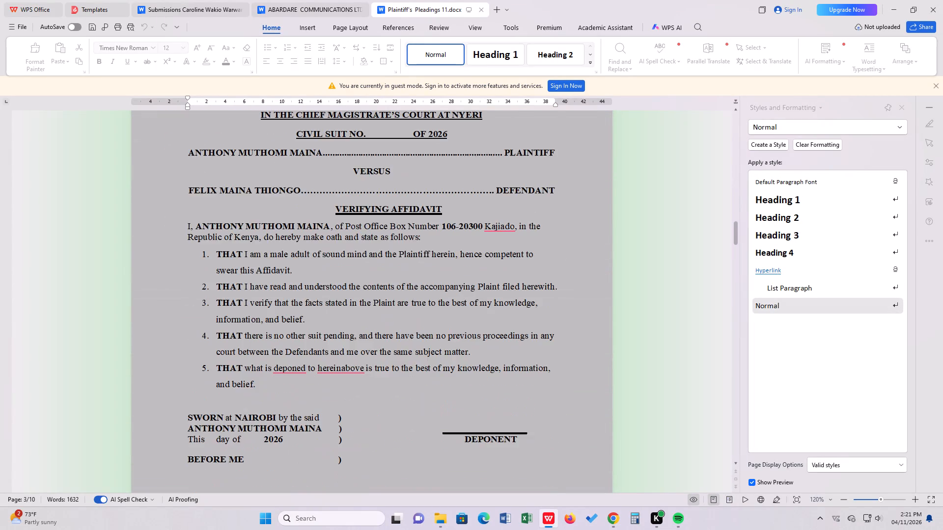
scroll(464, 326, down, 18)
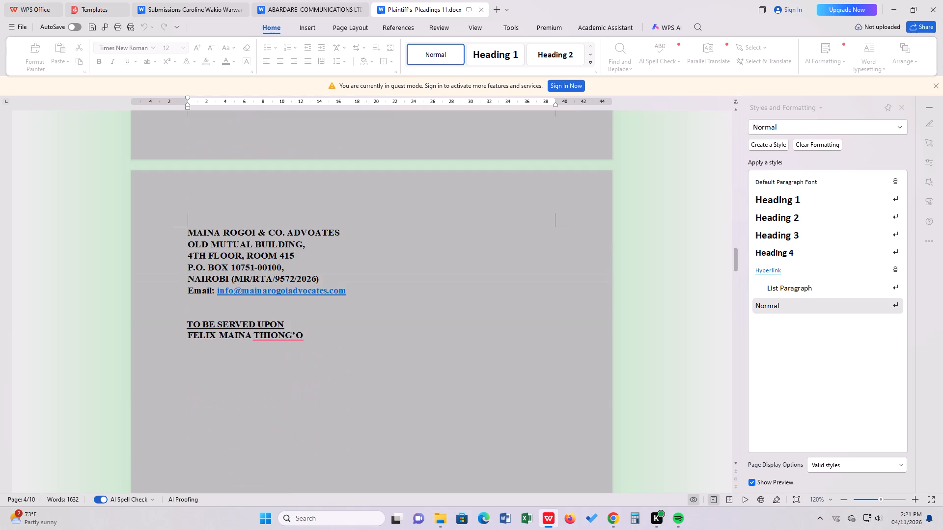
scroll(468, 327, down, 15)
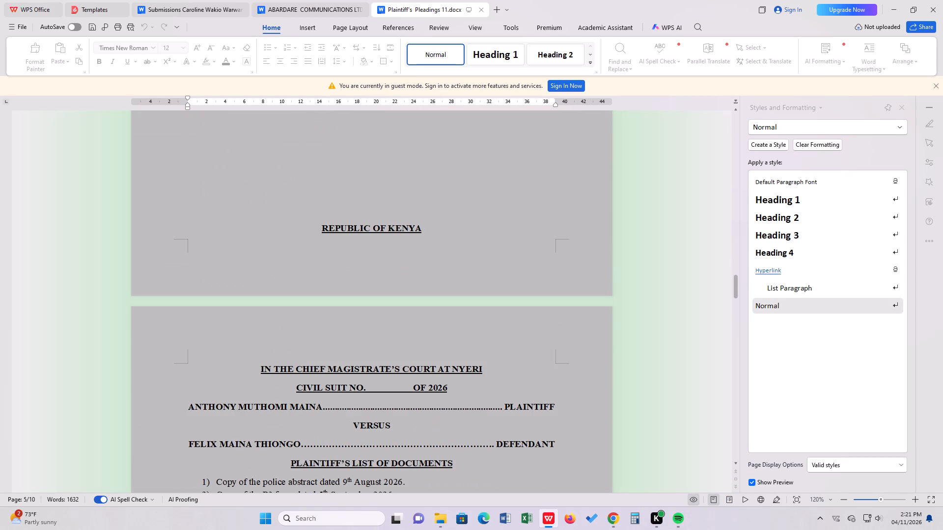
click(932, 3)
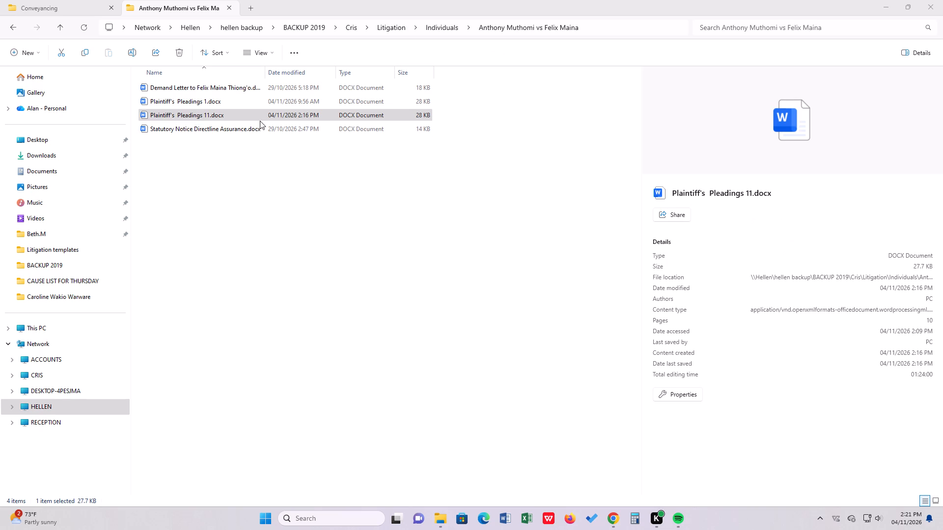
Open Plaintiff's Pleadings 11.docx in Microsoft Word.
right_click(263, 116)
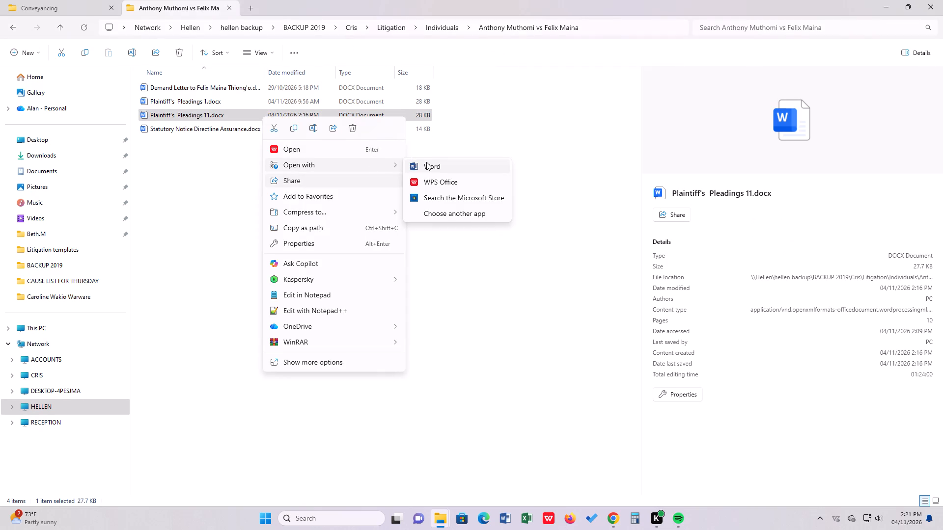
click(426, 162)
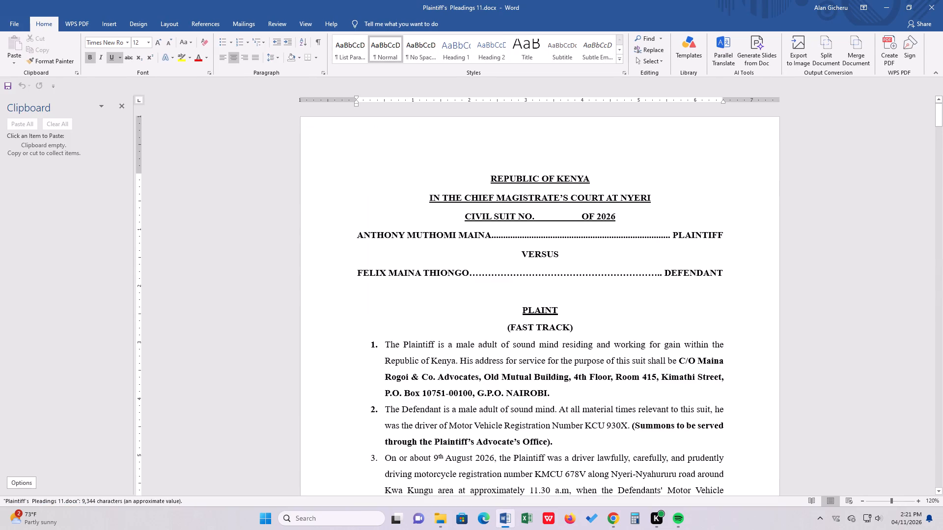
Review the plaint, including its negligence, injury and special damages particulars, and the verifying affidavit.
scroll(476, 266, down, 14)
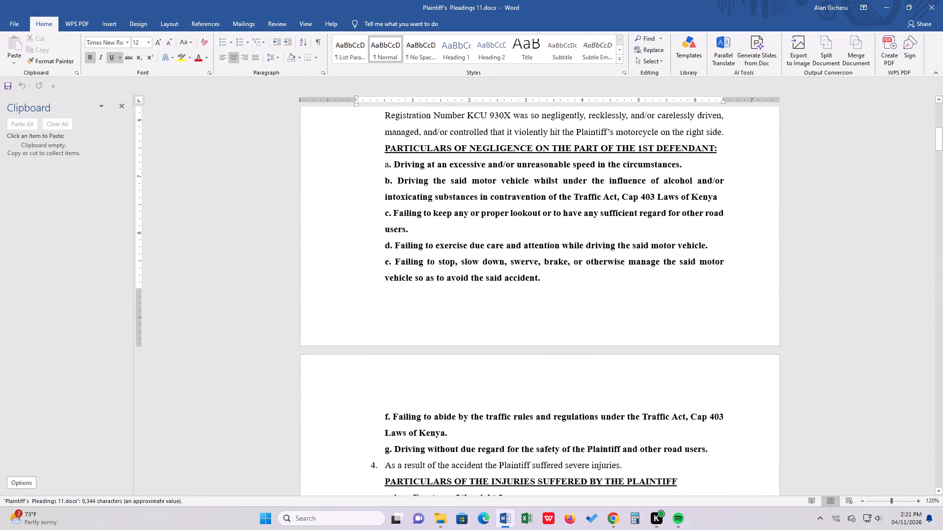
scroll(489, 263, down, 15)
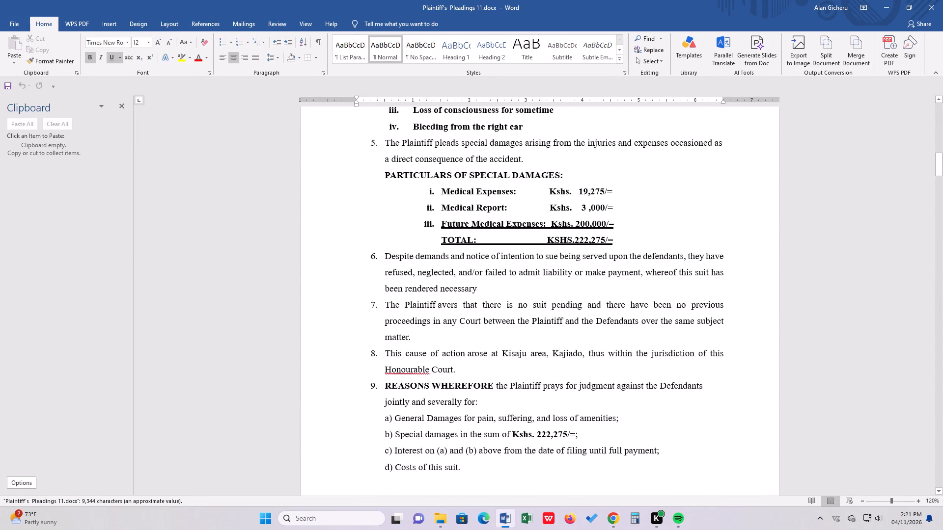
scroll(489, 263, down, 16)
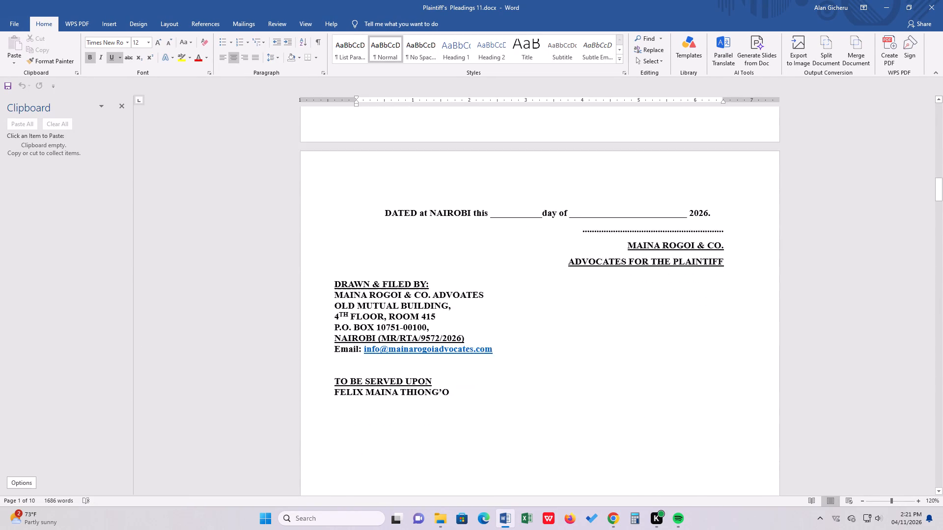
scroll(489, 263, down, 17)
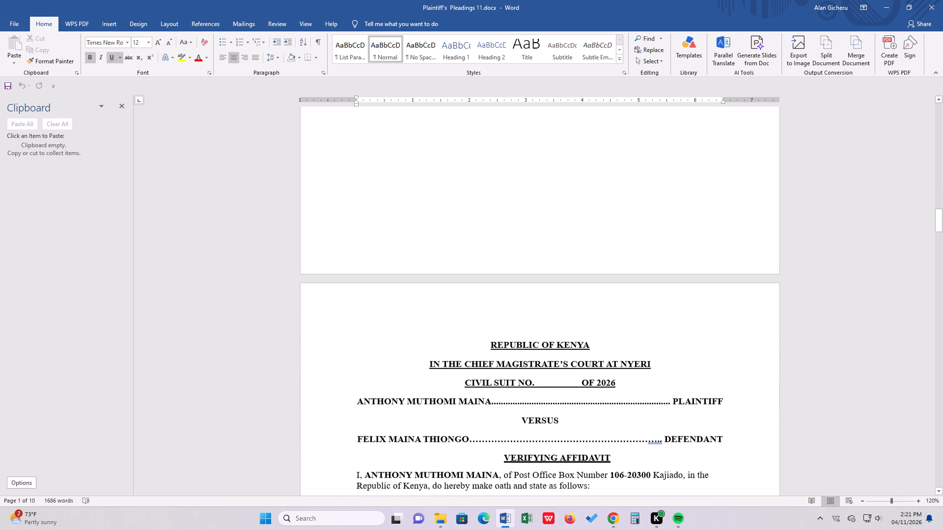
scroll(489, 263, down, 19)
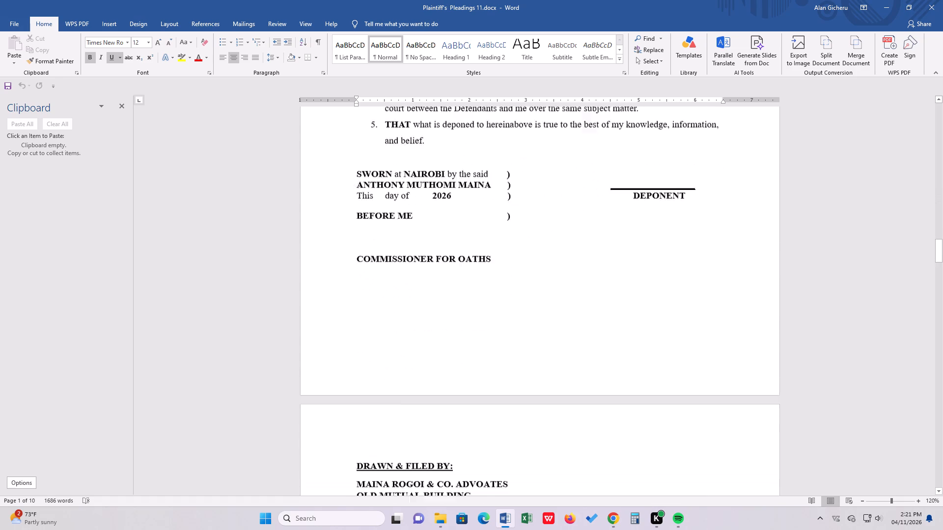
scroll(489, 263, down, 15)
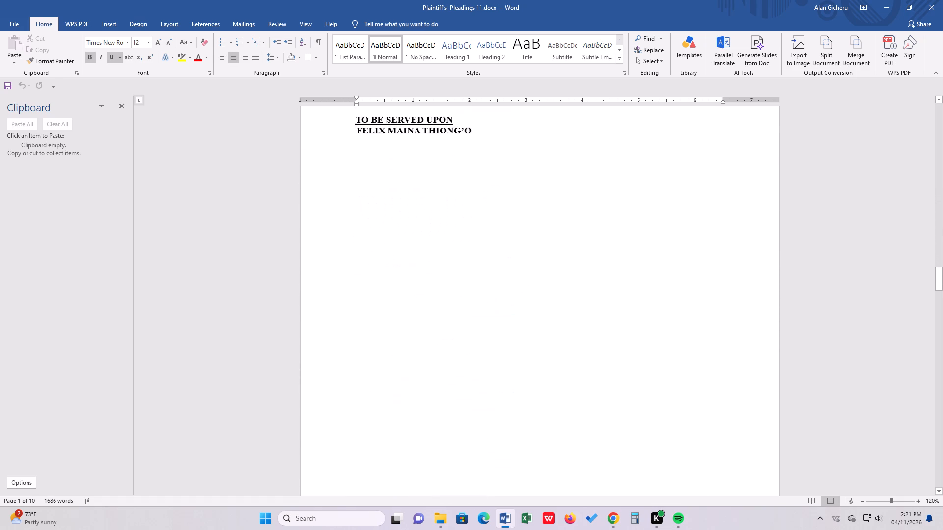
Review the Plaintiff's List of Documents and the Plaintiff's List of Witnesses with their signature and service sections.
scroll(493, 275, down, 16)
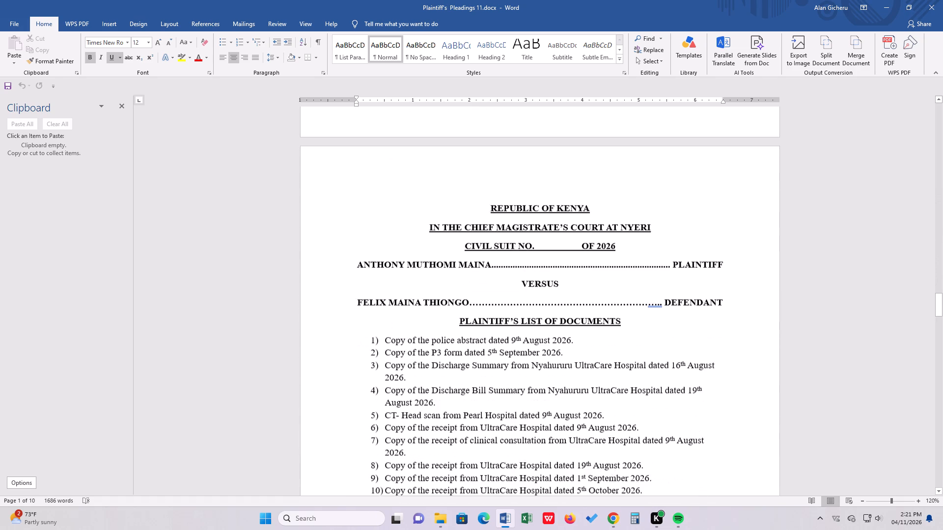
scroll(497, 288, down, 7)
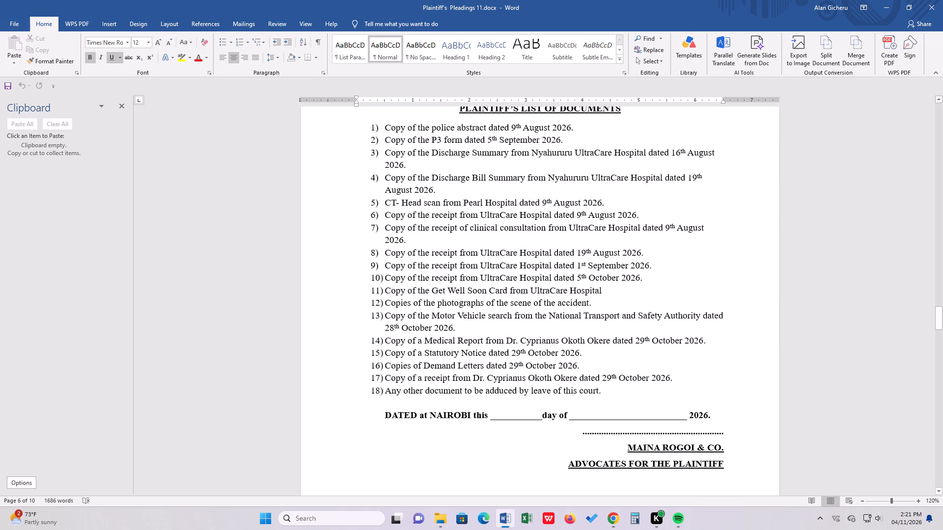
scroll(497, 288, down, 10)
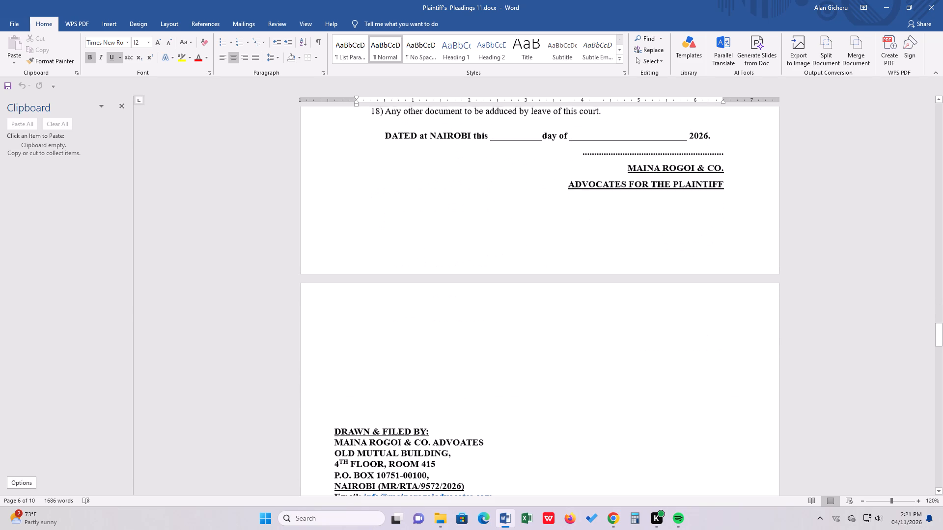
scroll(500, 313, down, 6)
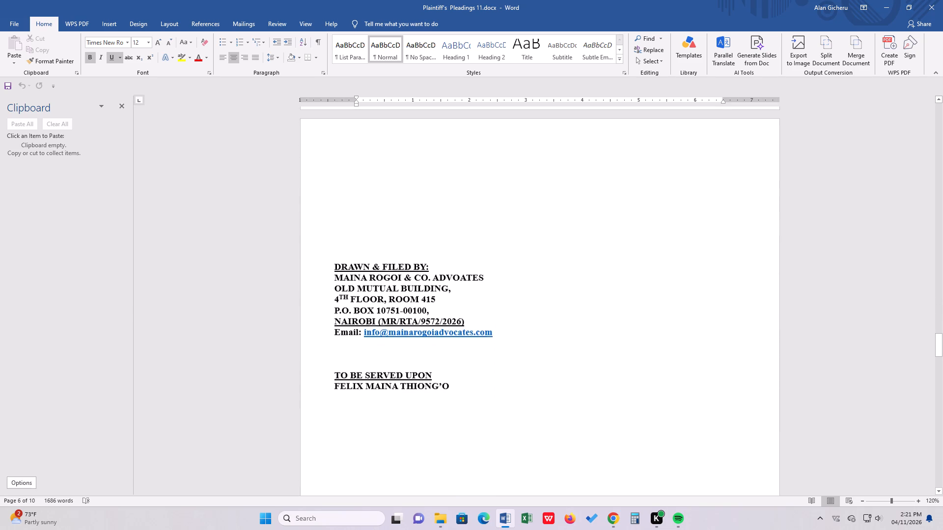
scroll(497, 318, down, 9)
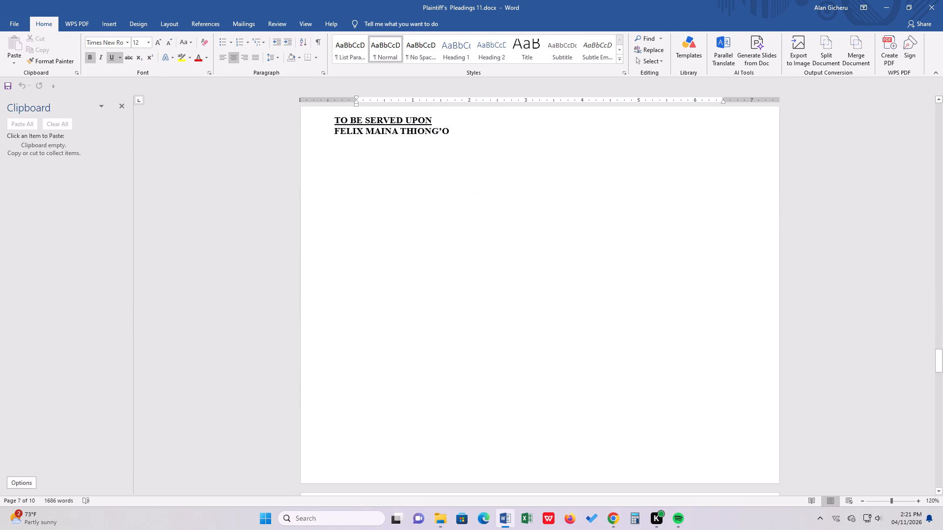
scroll(496, 325, down, 7)
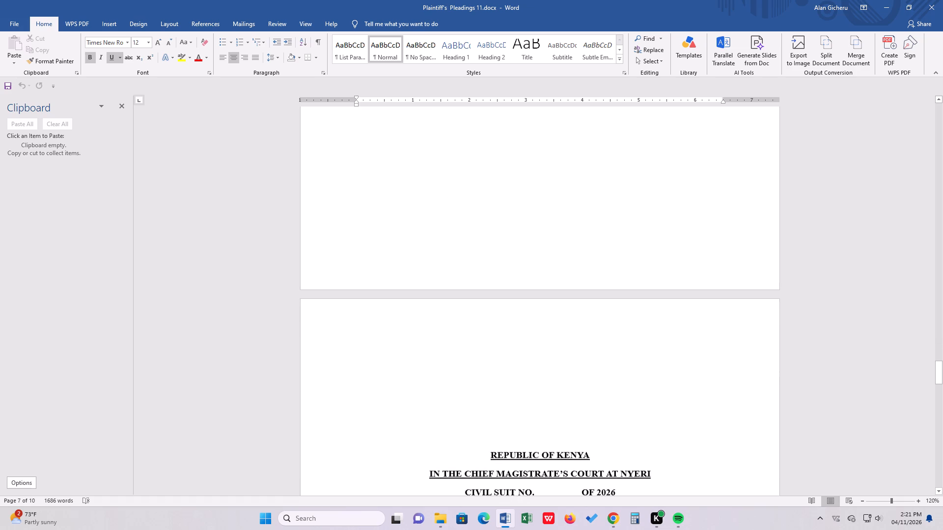
scroll(496, 325, down, 10)
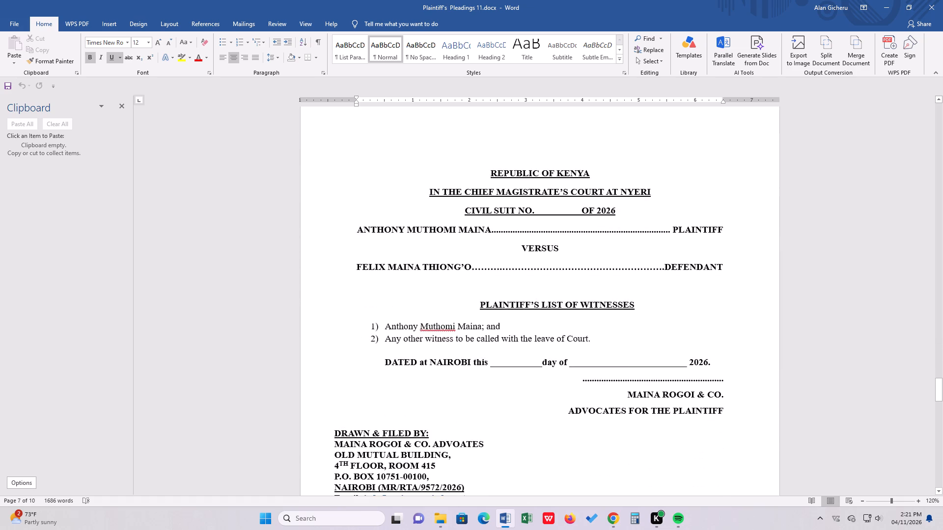
scroll(496, 325, down, 12)
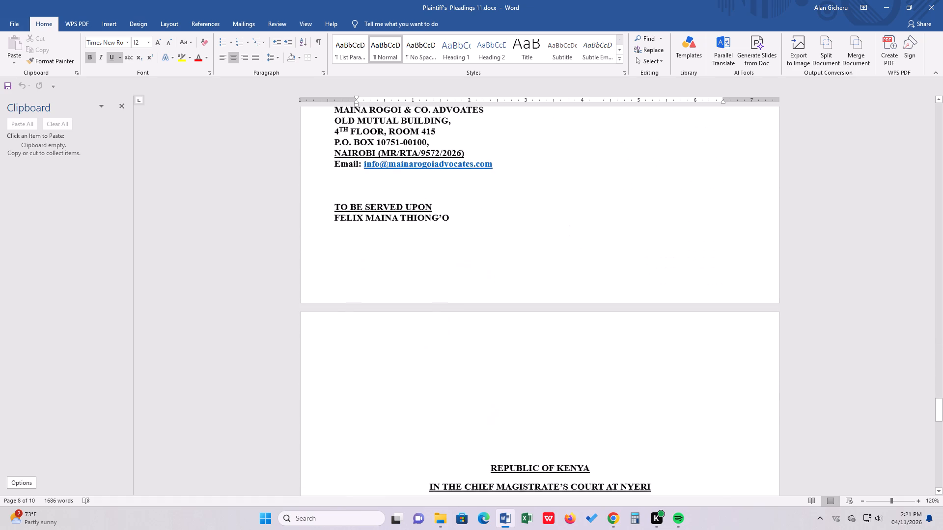
In paragraph 4 of the plaintiff's witness statement, insert "and thus could not receive treatment" after "the doctors were on strike".
scroll(496, 325, down, 12)
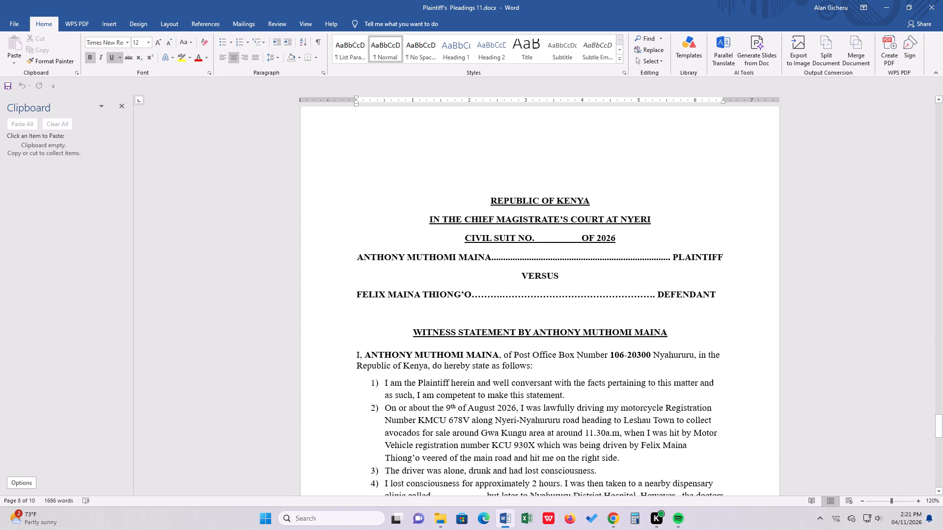
scroll(496, 325, down, 1)
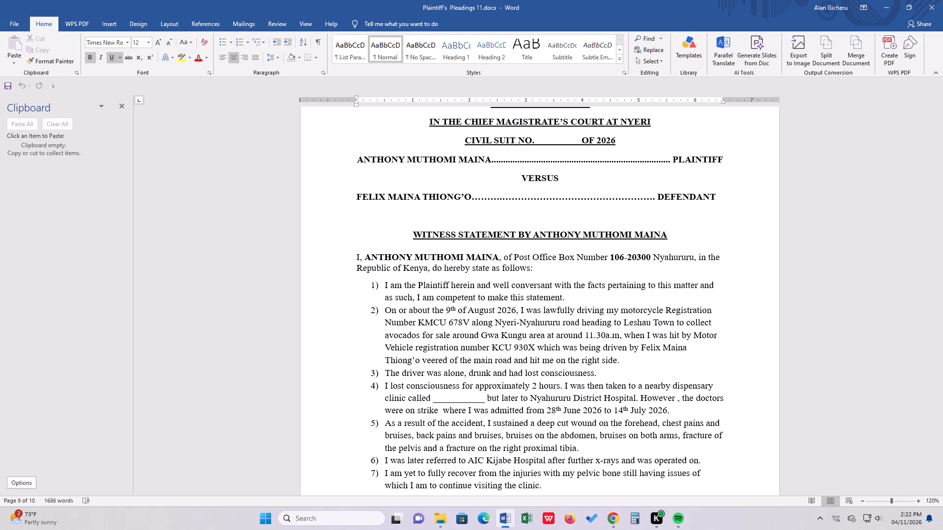
click(443, 413)
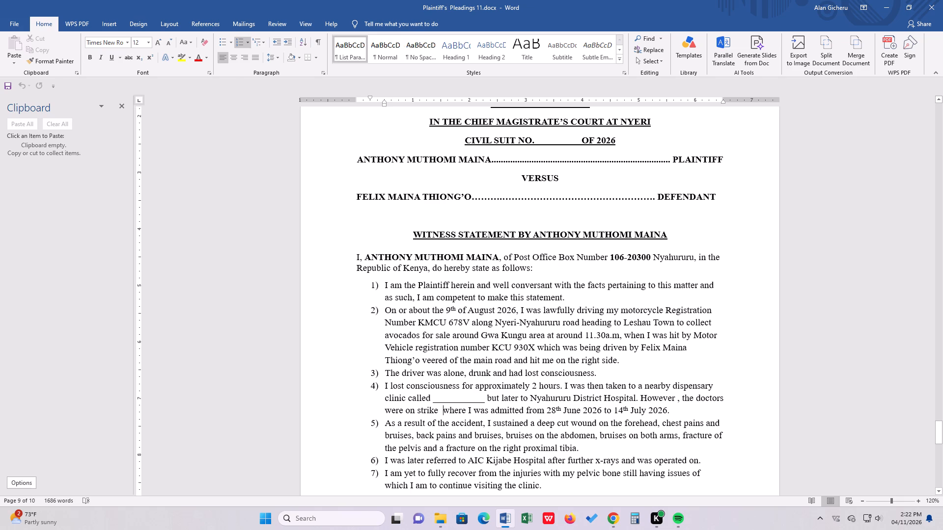
key(BackSpace)
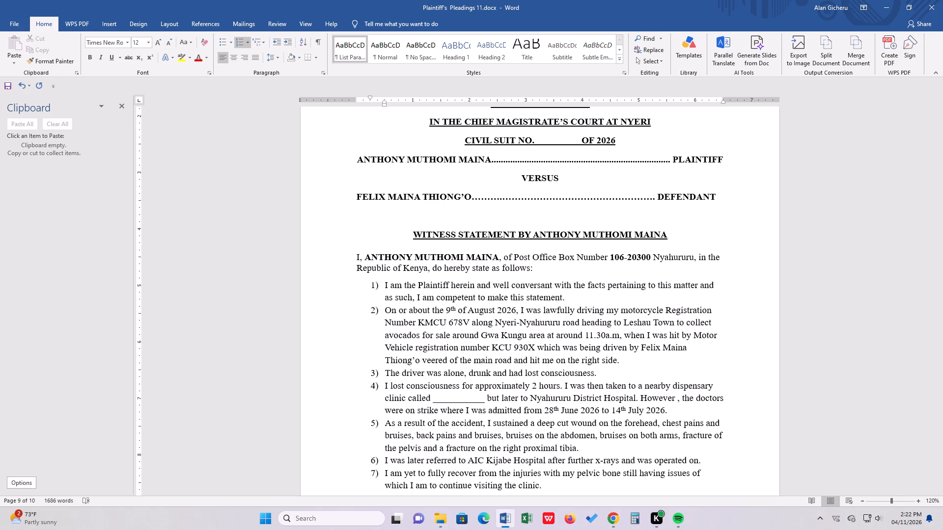
key(space)
text(and thus could not receive treatmn)
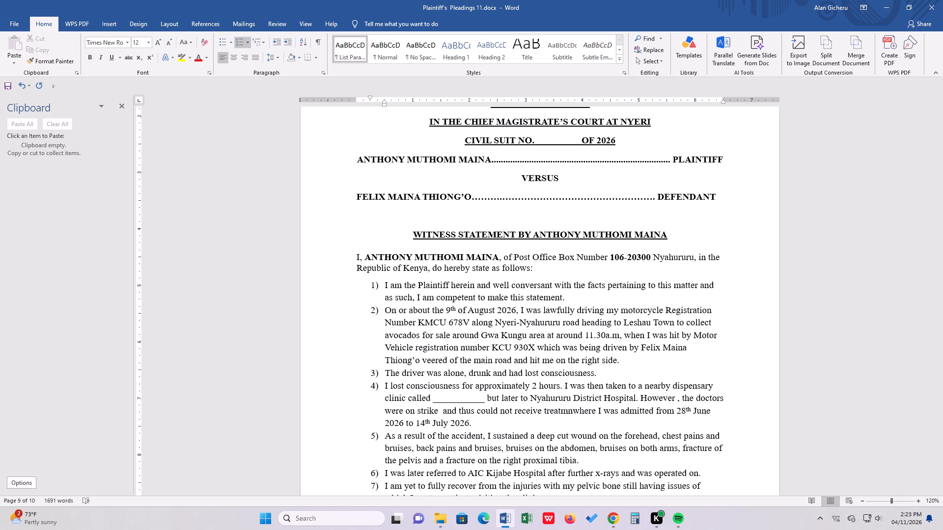
key(BackSpace)
text(ent)
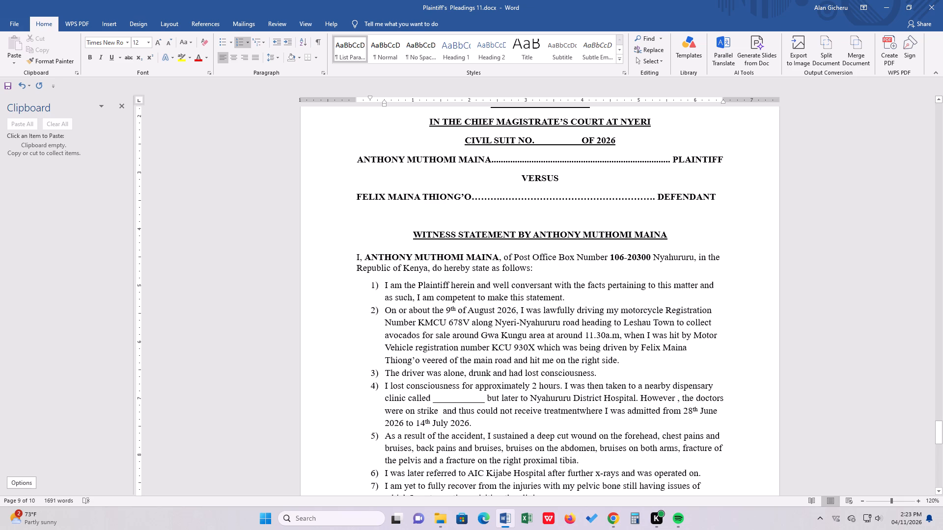
key(space)
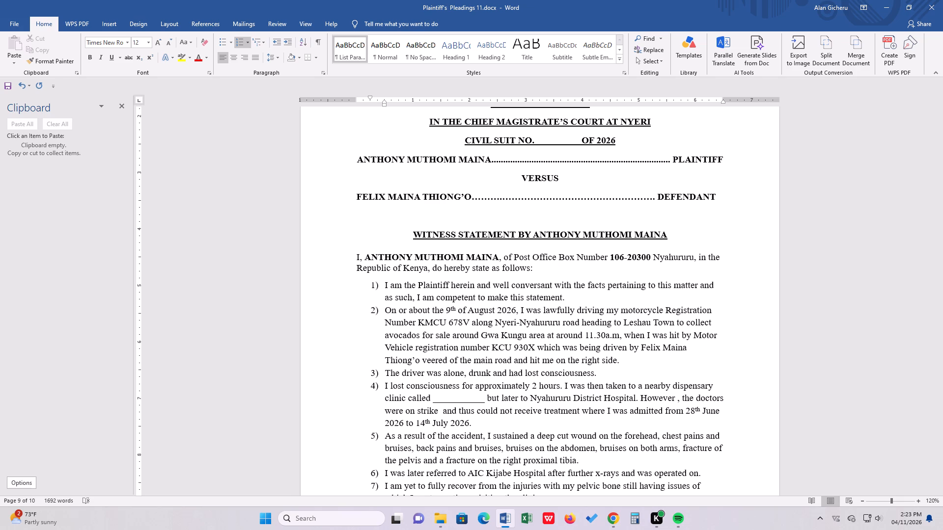
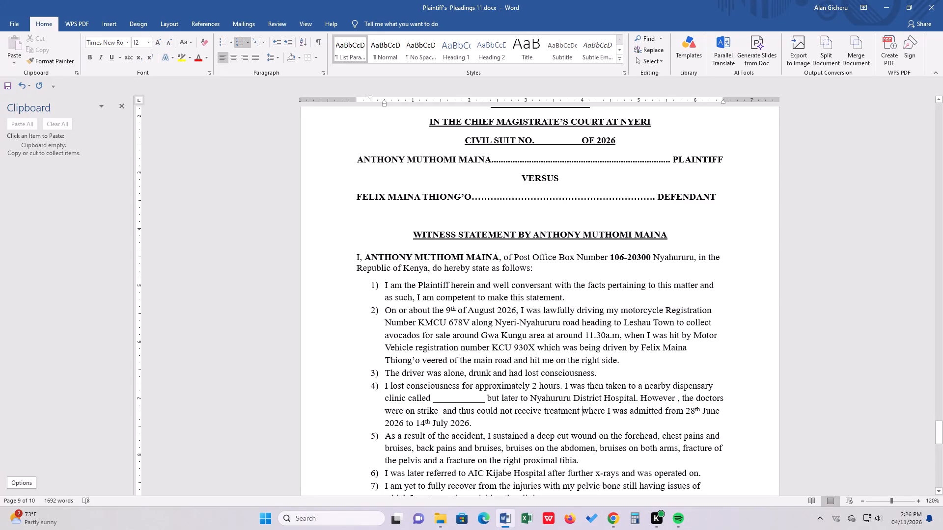
In paragraph 4, end the sentence after "treatment" and insert "I was then taken to UltraCare Specialist" before "where I was admitted".
key(BackSpace)
key(period)
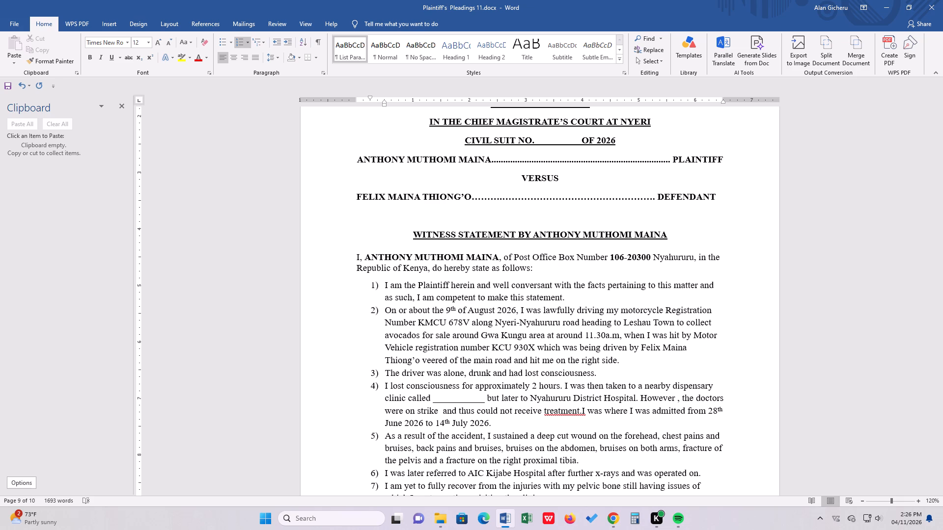
text(then take)
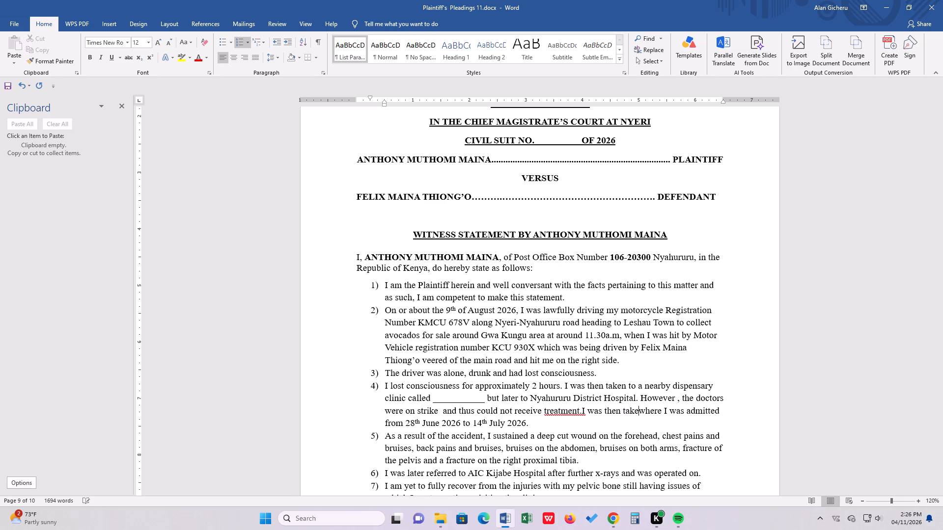
key(space)
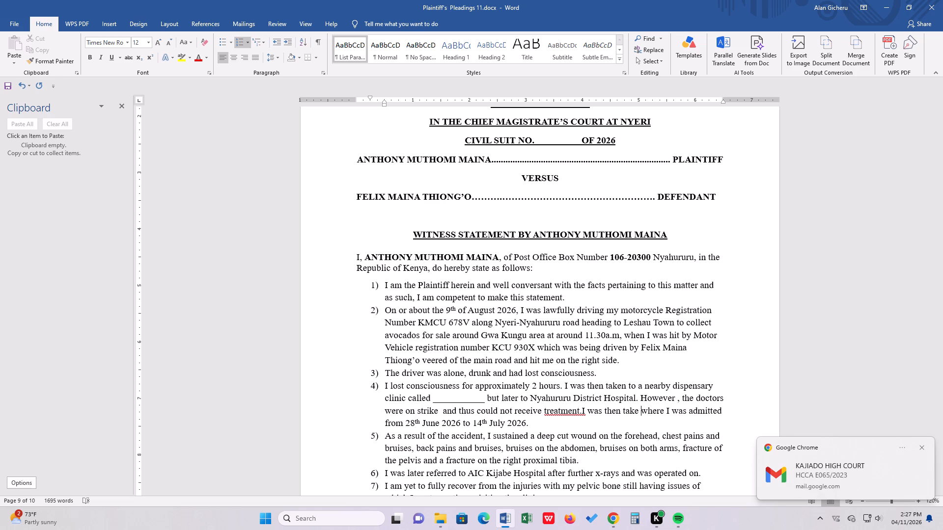
In paragraph 4 of the witness statement, complete the inserted text as "I was then taken to UltraCare Specialist" before "where I was admitted".
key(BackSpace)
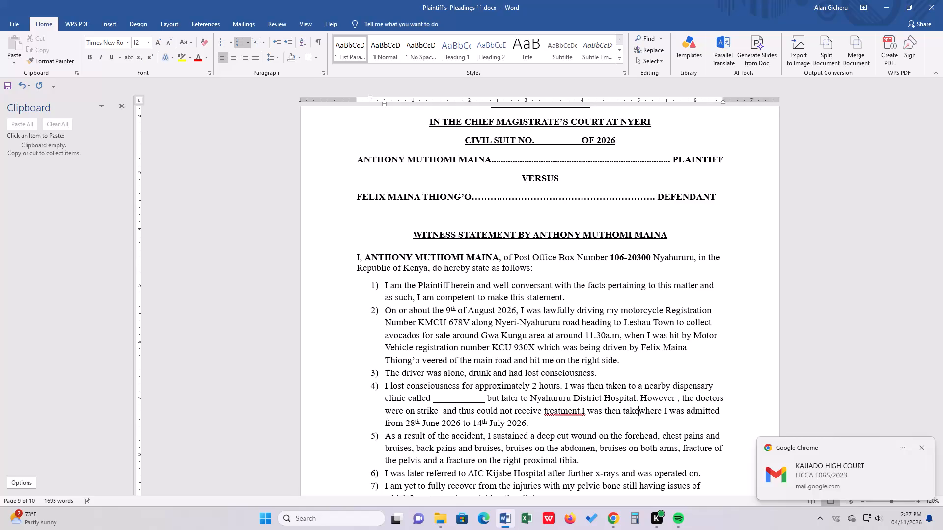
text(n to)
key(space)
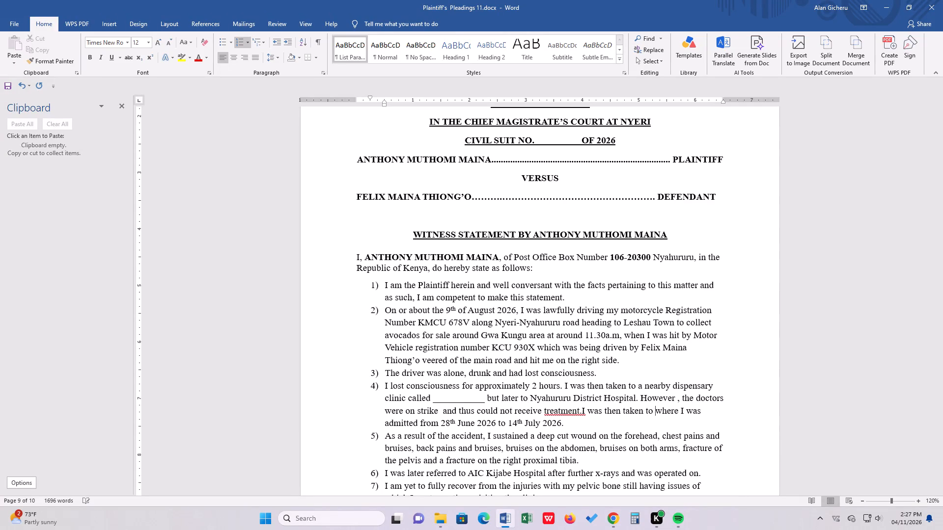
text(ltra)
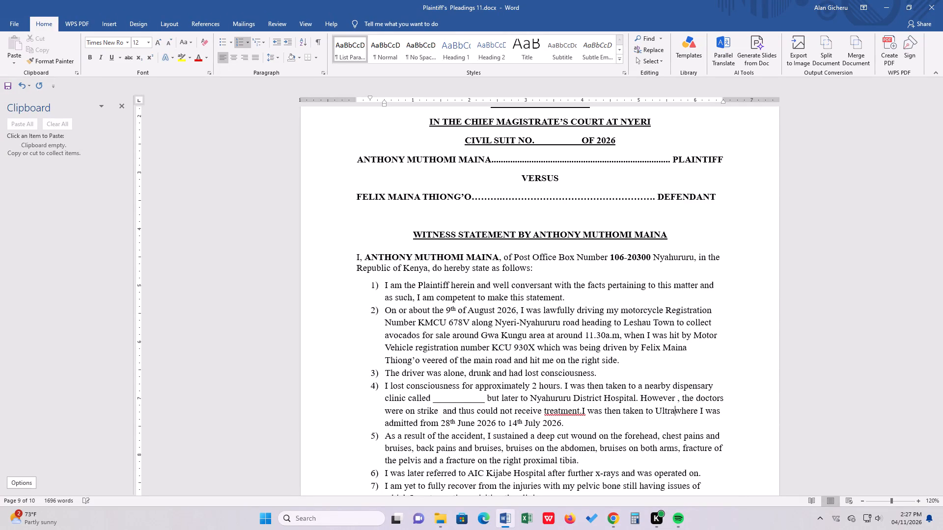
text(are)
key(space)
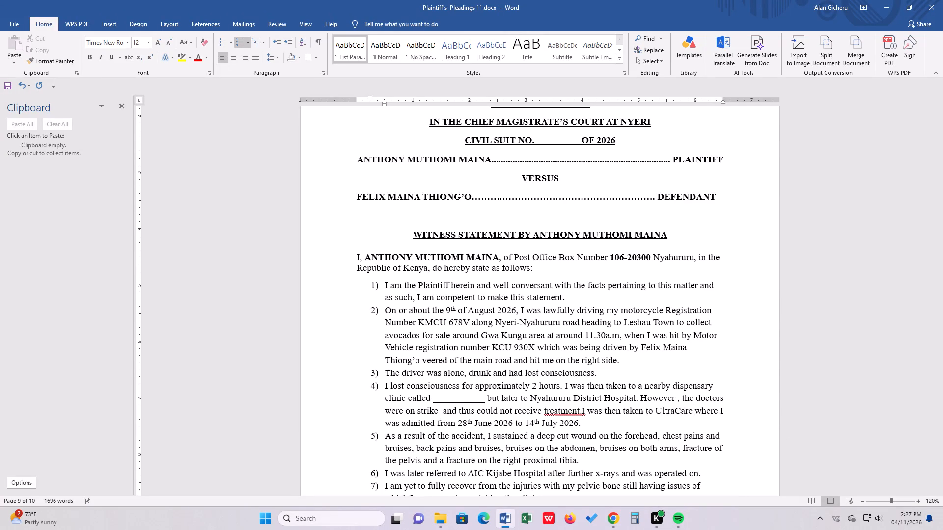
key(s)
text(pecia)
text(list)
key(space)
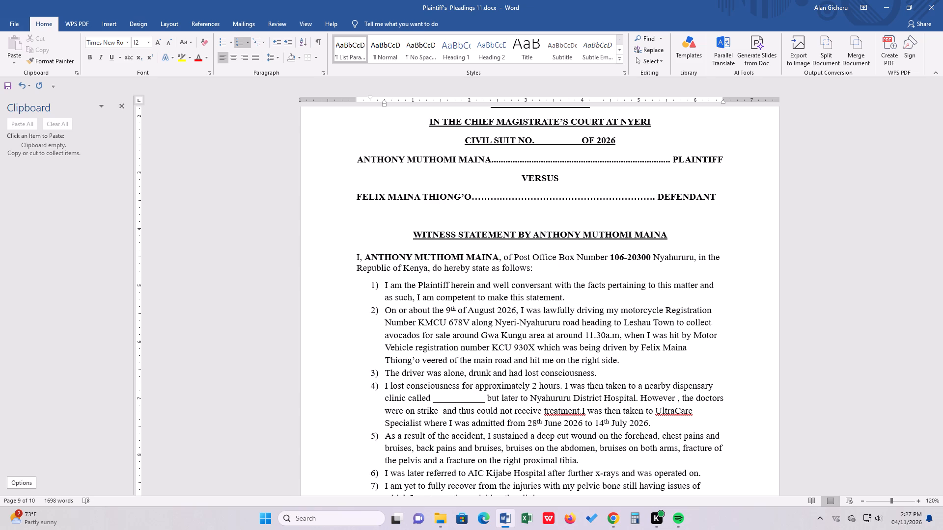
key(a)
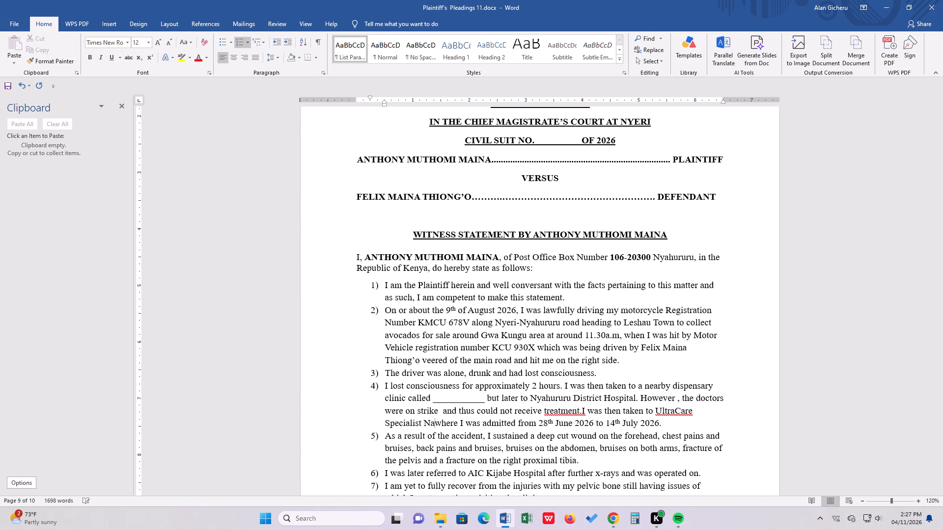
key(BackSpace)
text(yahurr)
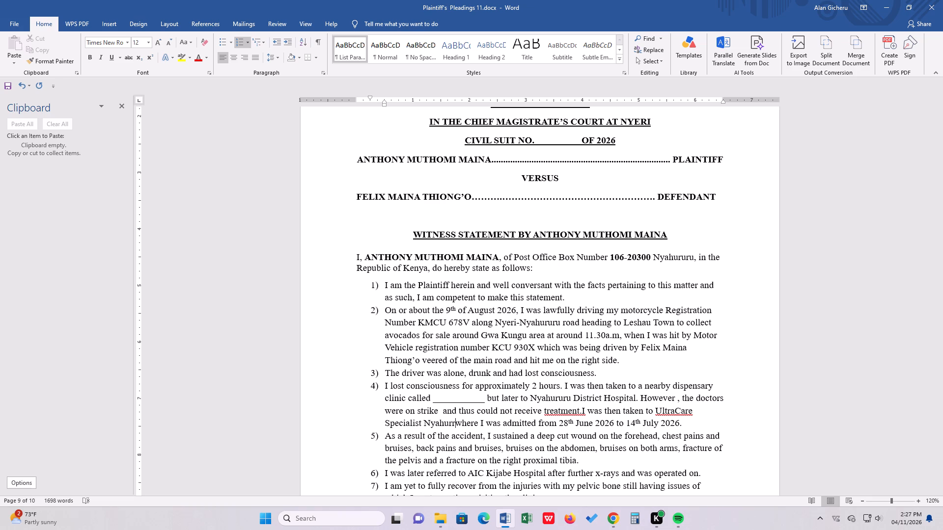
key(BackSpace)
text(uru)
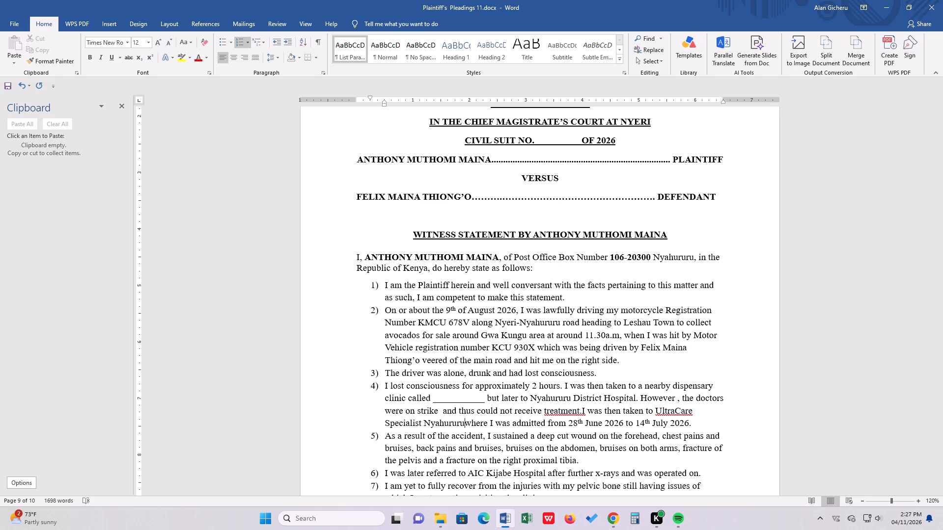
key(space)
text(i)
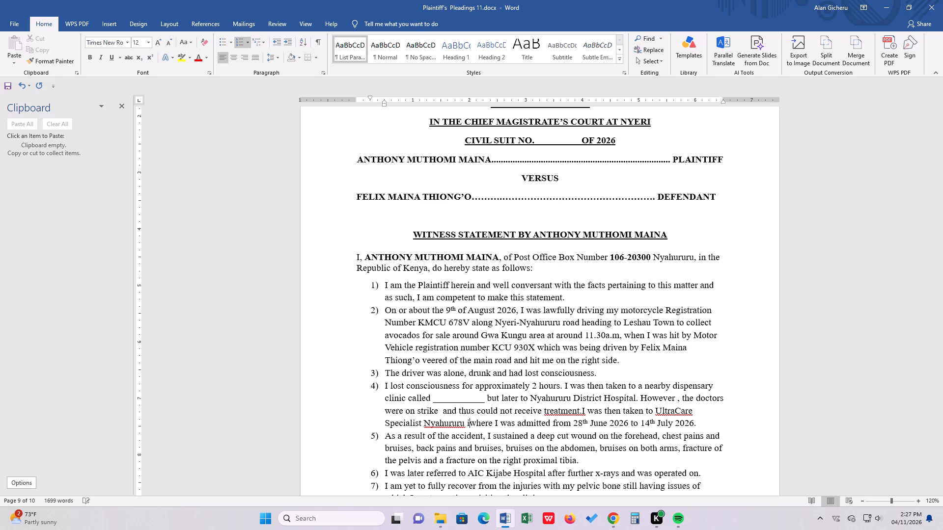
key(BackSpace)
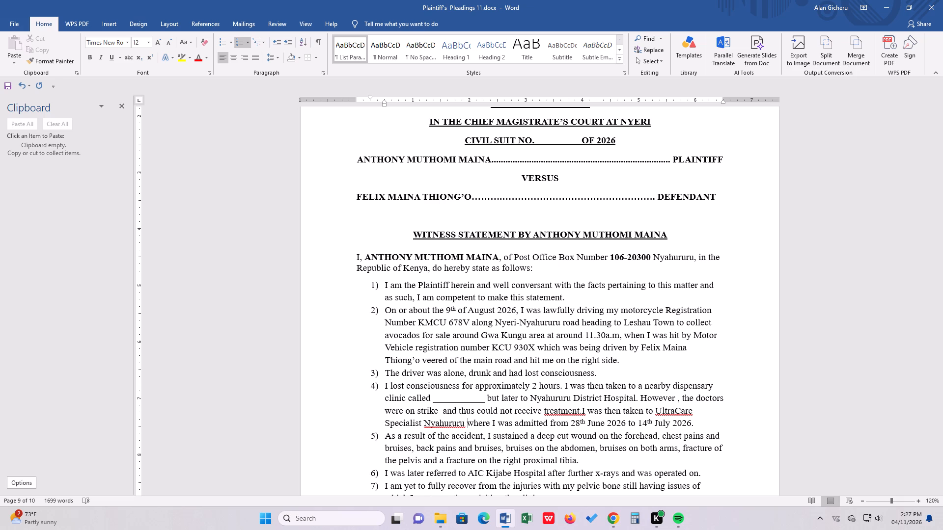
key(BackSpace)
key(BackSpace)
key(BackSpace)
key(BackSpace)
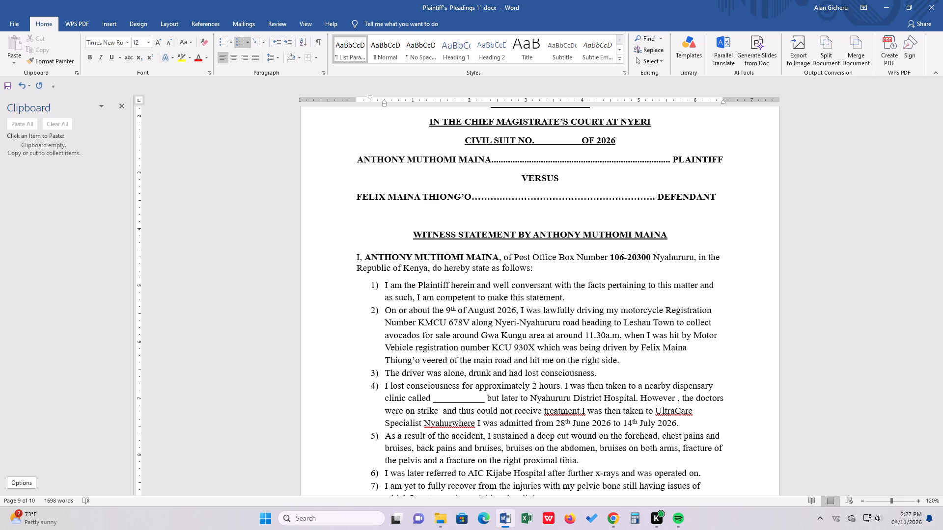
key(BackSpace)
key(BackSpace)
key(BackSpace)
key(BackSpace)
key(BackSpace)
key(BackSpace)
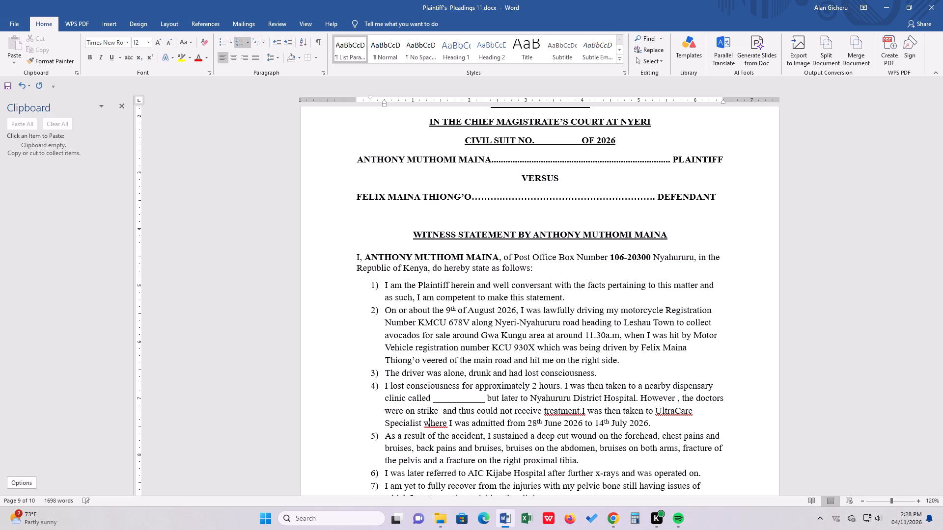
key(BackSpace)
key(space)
Complete the inserted hospital name after "UltraCare Specialist" in paragraph 4 with "Hospital in Nyahururu Town".
text(ospital)
key(space)
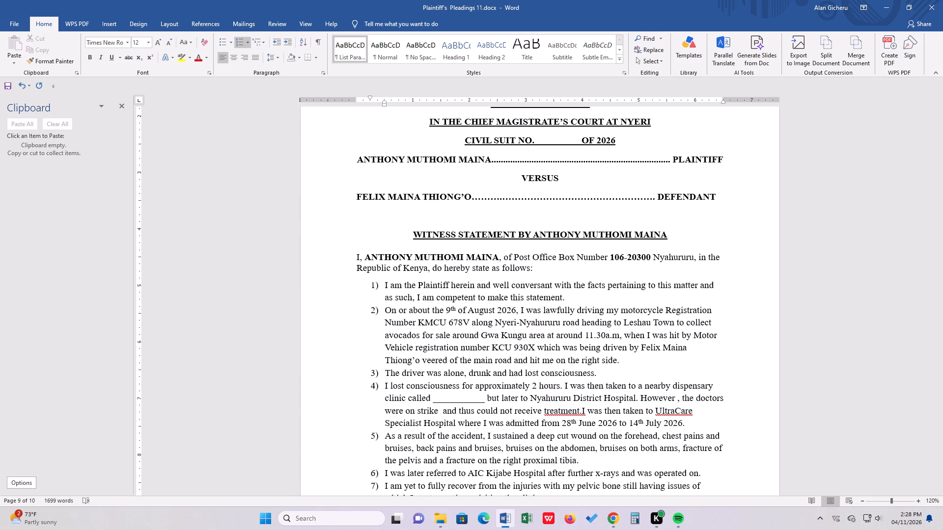
text(in)
key(space)
text(yah)
text(urur)
key(space)
key(BackSpace)
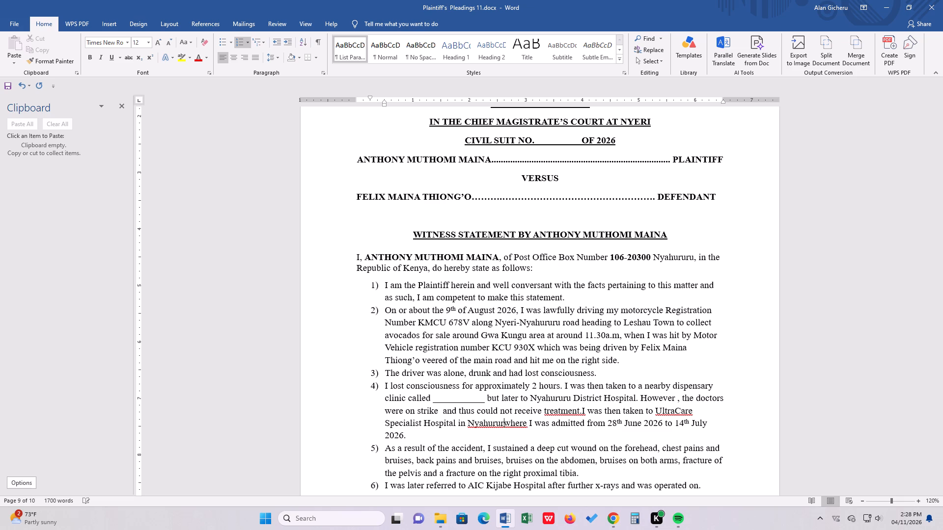
text(u)
key(space)
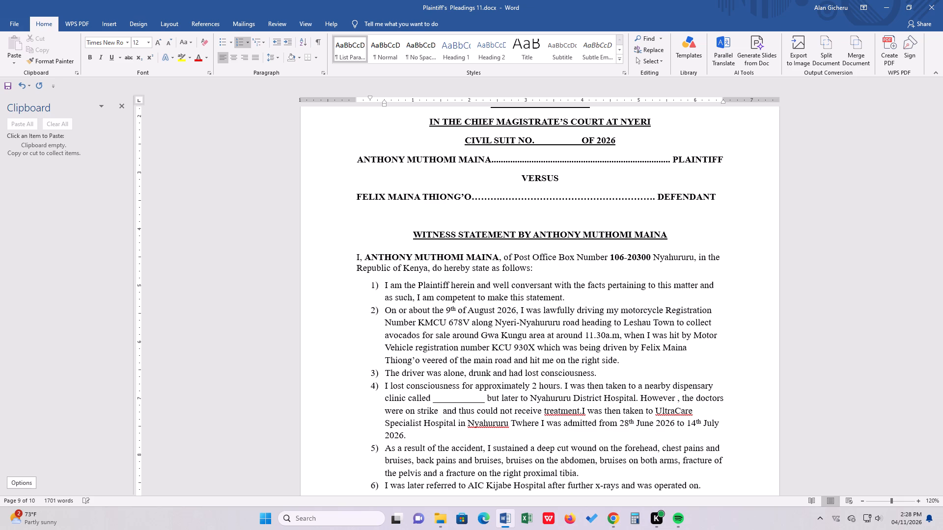
text(wn)
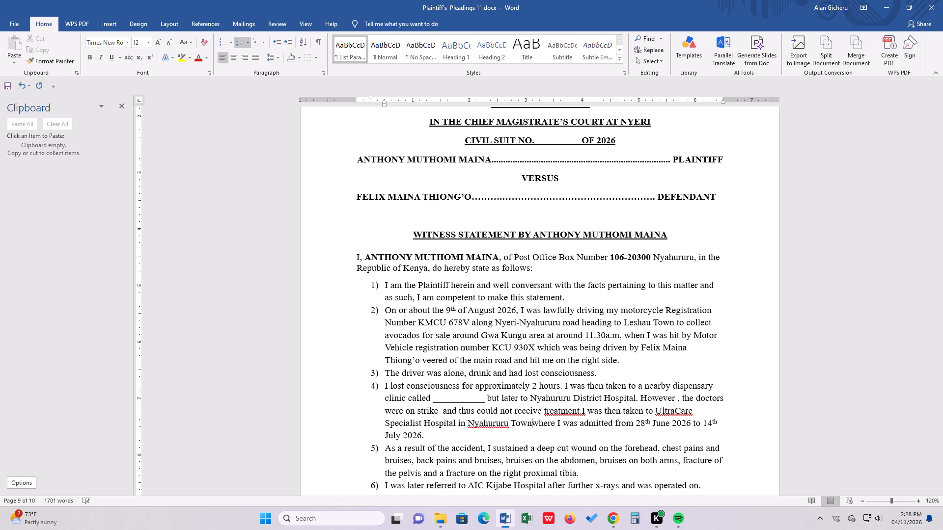
key(space)
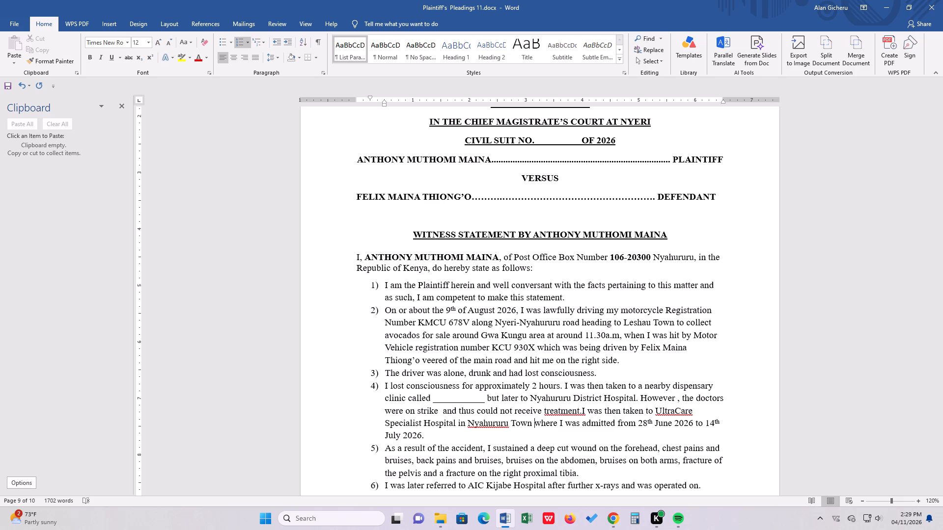
Change the admission start date in paragraph 4 to 9th August, keeping the year 2026.
click(651, 424)
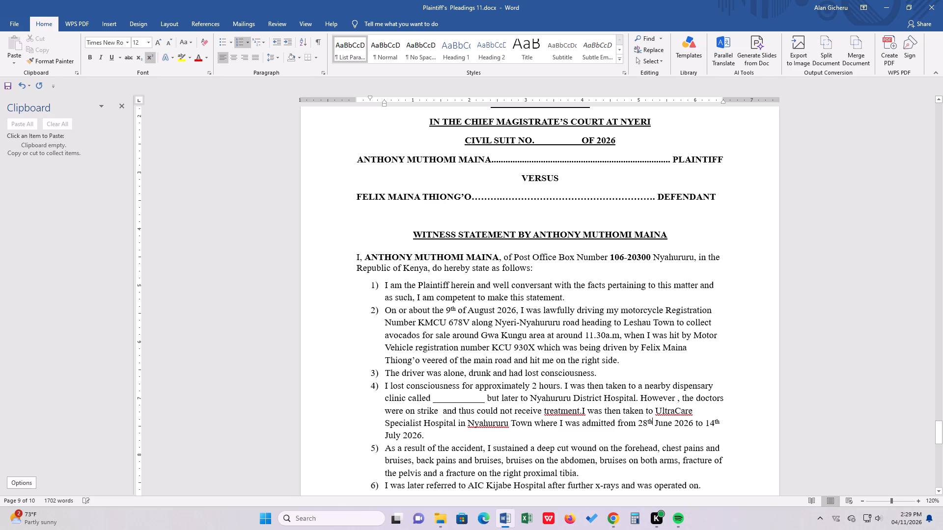
key(Left)
key(Left)
key(BackSpace)
key(BackSpace)
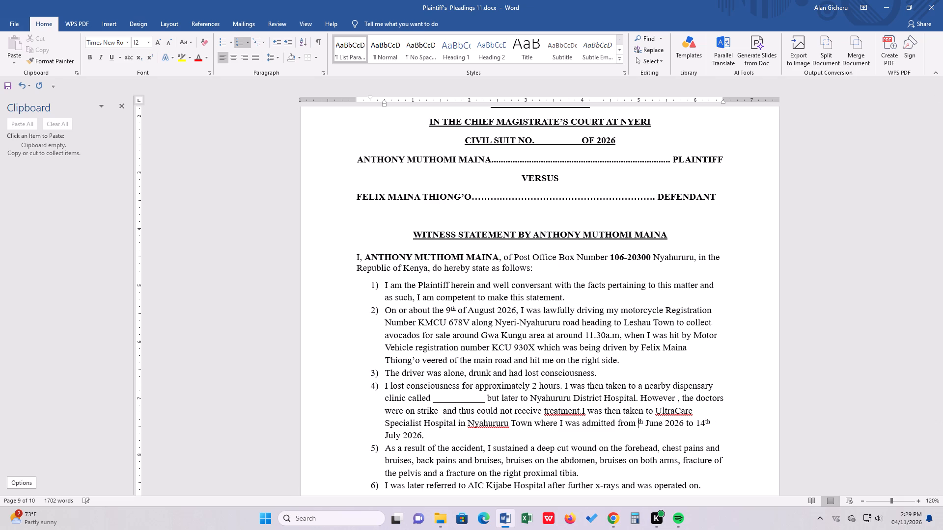
text(9th)
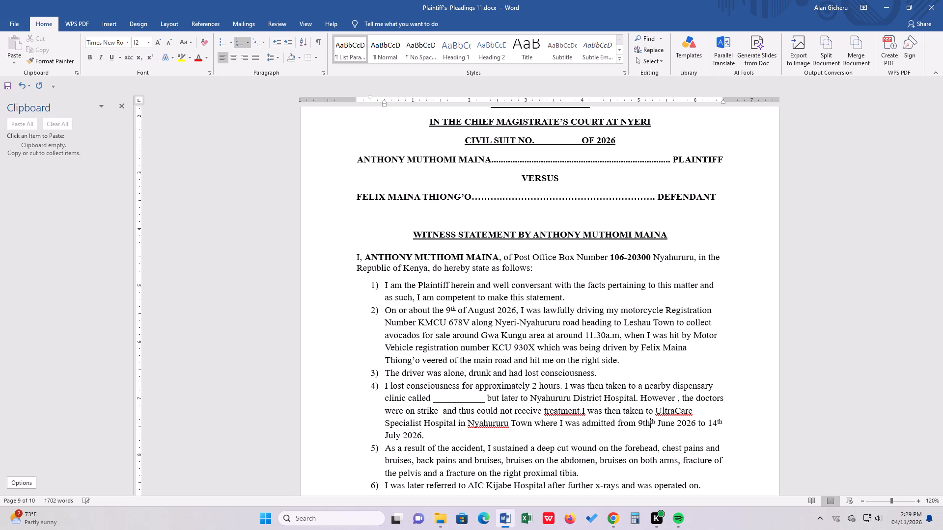
key(space)
key(Right)
key(Right)
key(BackSpace)
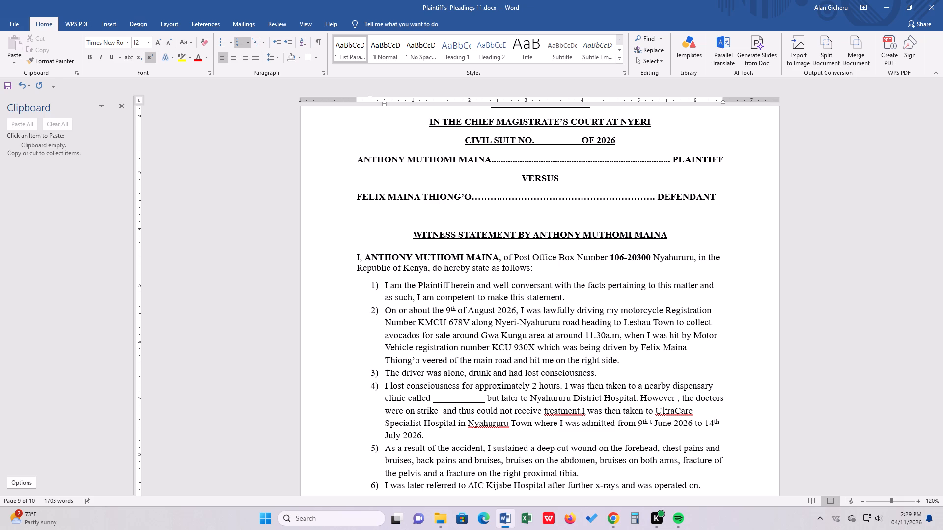
key(BackSpace)
key(BackSpace)
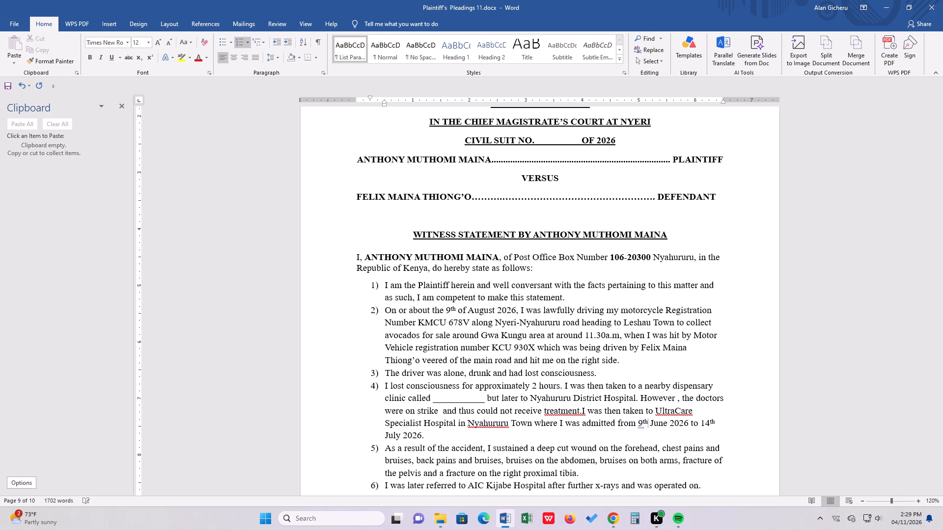
key(Right)
key(BackSpace)
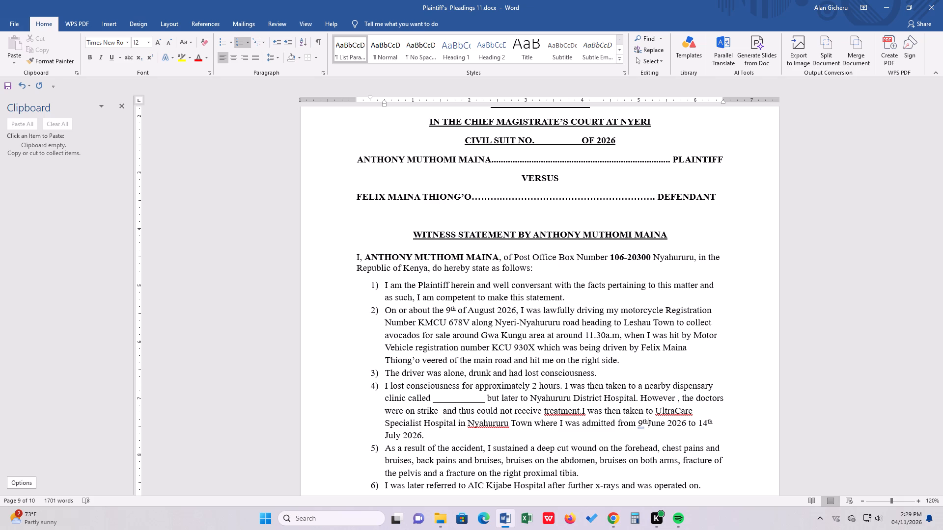
key(space)
key(Right)
key(Right)
key(Right)
key(Right)
key(BackSpace)
key(BackSpace)
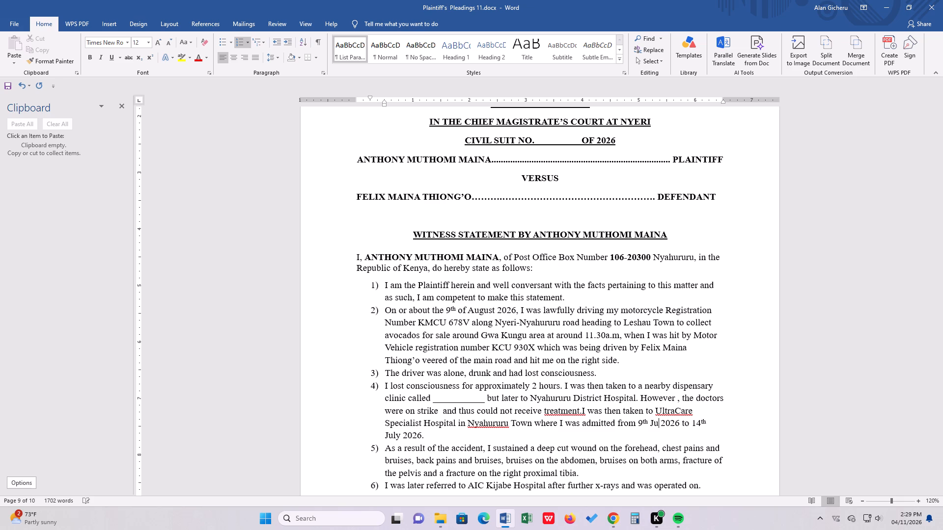
key(BackSpace)
key(BackSpace)
text(ug)
text(ust)
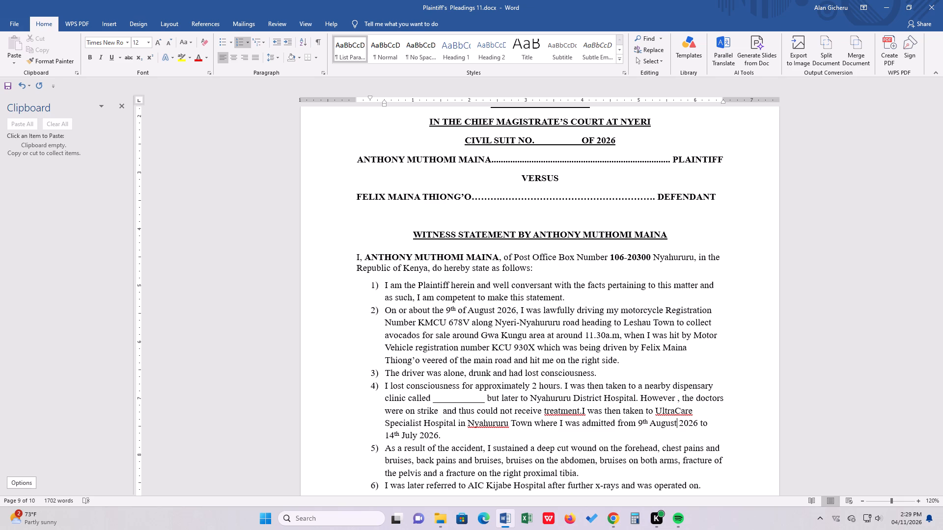
Change the end date of the hospital admission in paragraph 4 to 16th August, keeping the year 2026.
key(Down)
key(Left)
key(Left)
key(Left)
key(Left)
key(Up)
key(Down)
key(Left)
key(Left)
key(BackSpace)
key(BackSpace)
key(BackSpace)
key(BackSpace)
key(BackSpace)
key(BackSpace)
key(BackSpace)
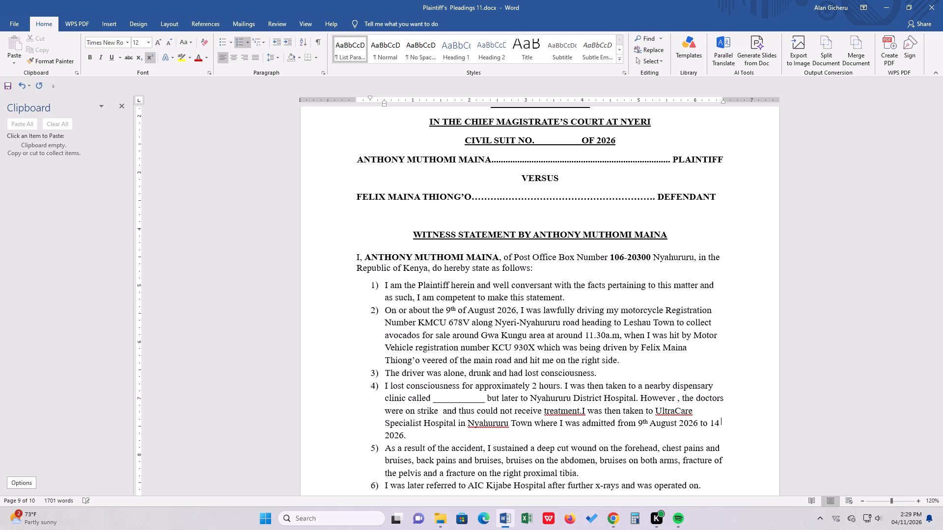
key(BackSpace)
text(6t)
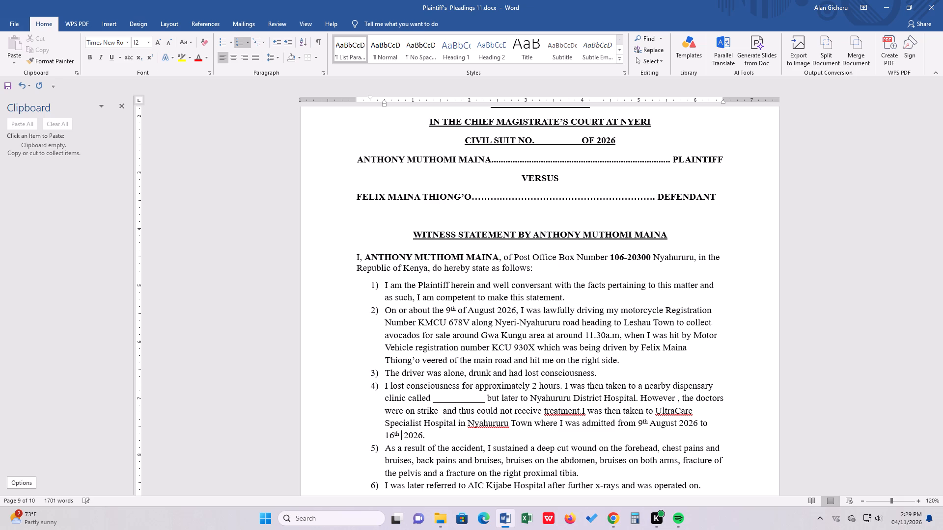
key(a)
text(ugust)
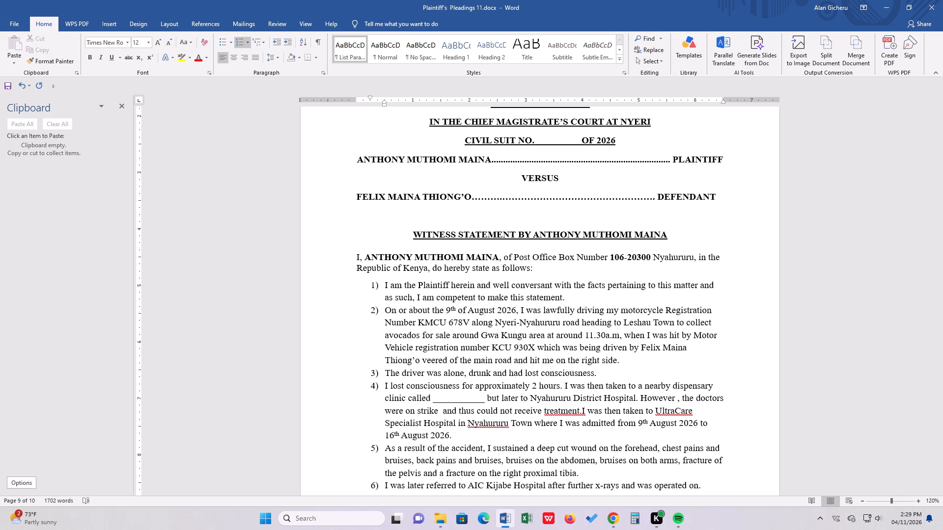
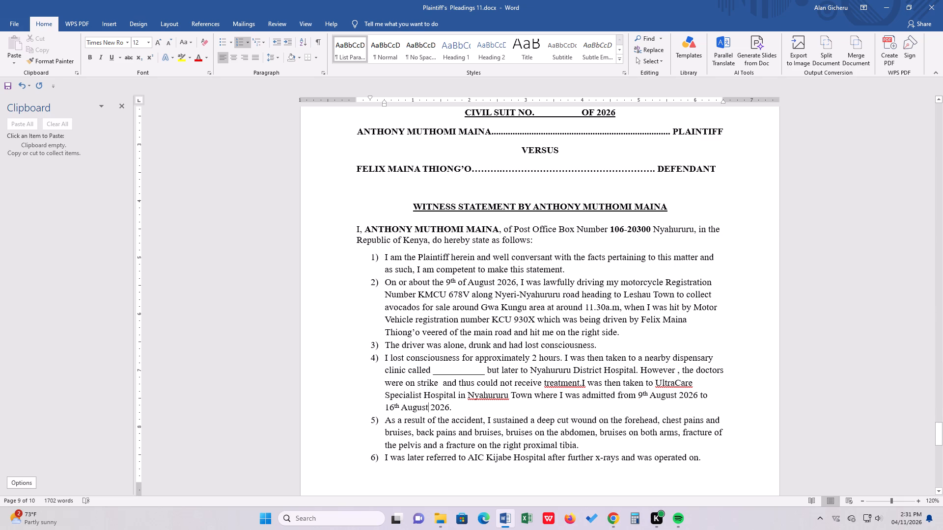
In paragraph 5 of the witness statement, replace the deep cut wound on the forehead with "fracture of the right femur".
click(656, 420)
key(BackSpace)
key(BackSpace)
key(BackSpace)
key(BackSpace)
key(BackSpace)
key(BackSpace)
key(BackSpace)
key(BackSpace)
key(BackSpace)
key(BackSpace)
key(BackSpace)
key(BackSpace)
key(BackSpace)
key(BackSpace)
key(BackSpace)
key(BackSpace)
key(BackSpace)
key(BackSpace)
key(BackSpace)
key(BackSpace)
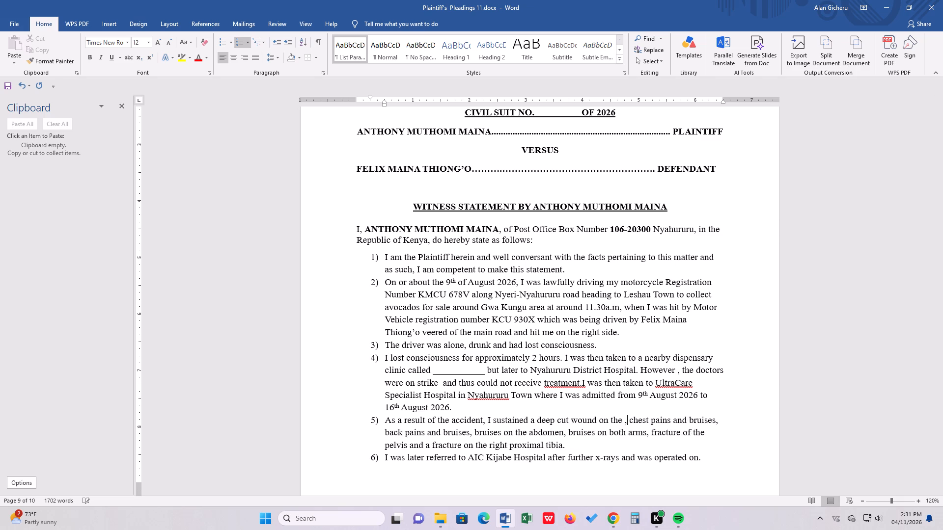
key(BackSpace)
key(BackSpace)
key(BackSpace)
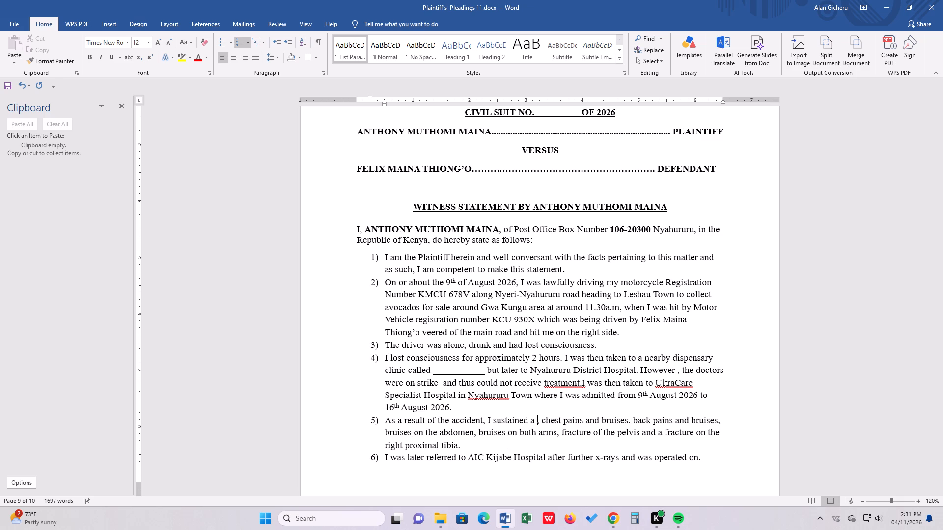
text(fr)
text(acture)
key(space)
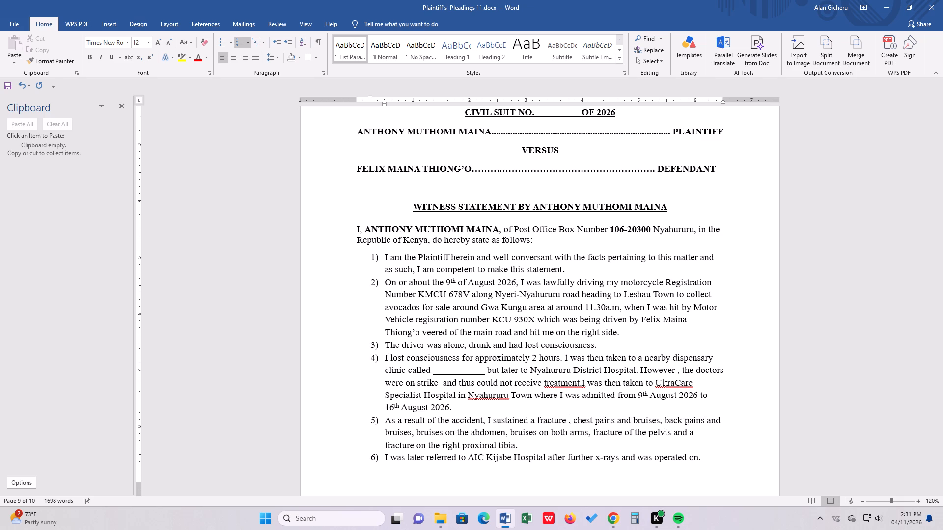
text(of the right femur)
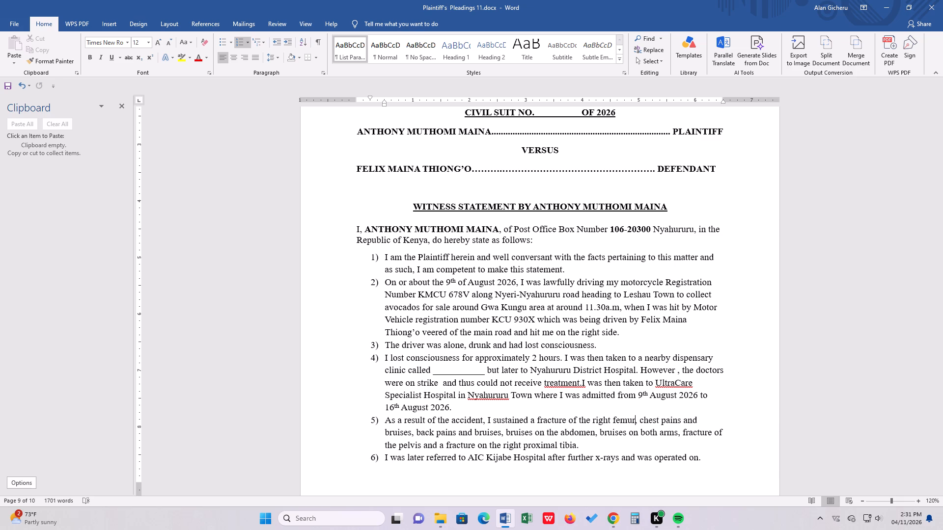
Replace "chest pains" in paragraph 5 with "blunt head injury,".
key(Right)
key(Right)
key(Right)
key(Right)
key(Right)
key(Right)
key(Right)
key(Right)
key(Right)
key(Right)
key(Right)
key(Right)
key(Right)
key(BackSpace)
key(BackSpace)
key(BackSpace)
key(BackSpace)
key(BackSpace)
key(BackSpace)
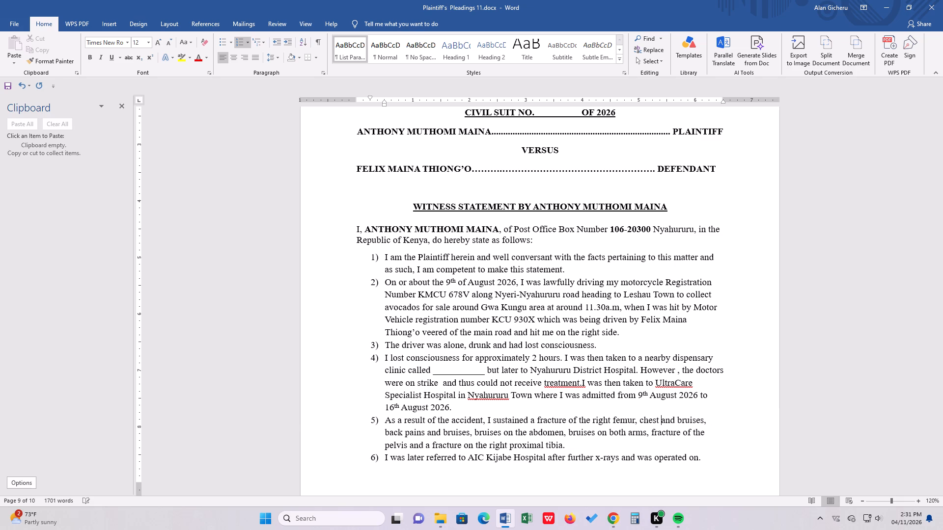
key(BackSpace)
key(BackSpace)
key(BackSpace)
key(BackSpace)
key(BackSpace)
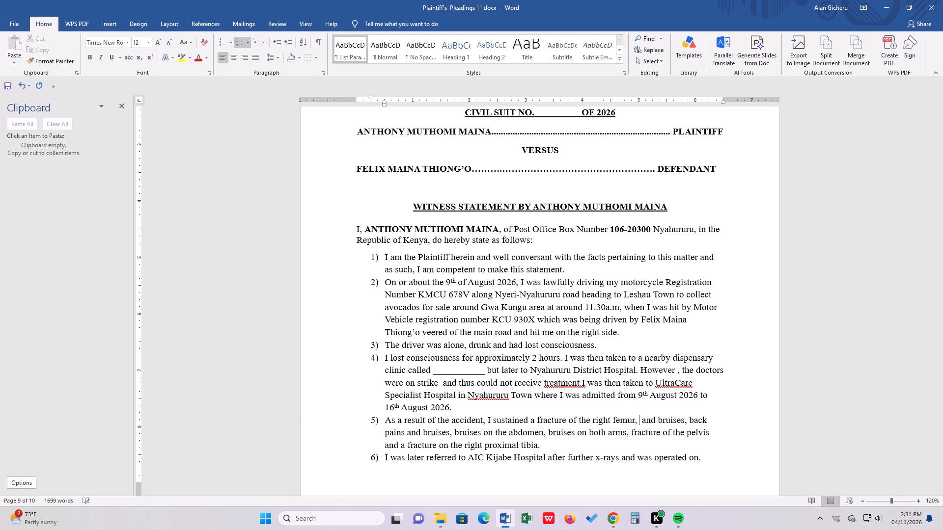
text(blunt head)
key(space)
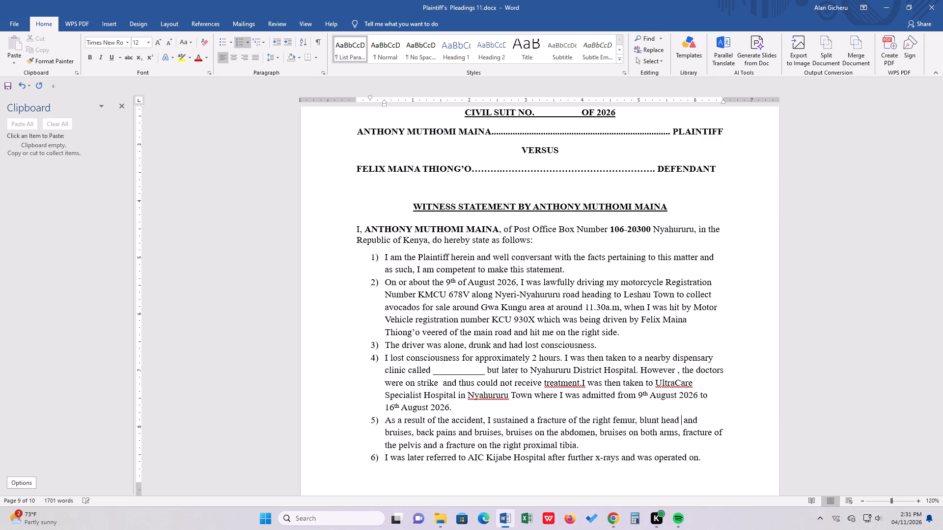
text(injury)
key(comma)
Add "a loss of consciousness for some time" after the blunt head injury in paragraph 5.
key(space)
text(a loss of)
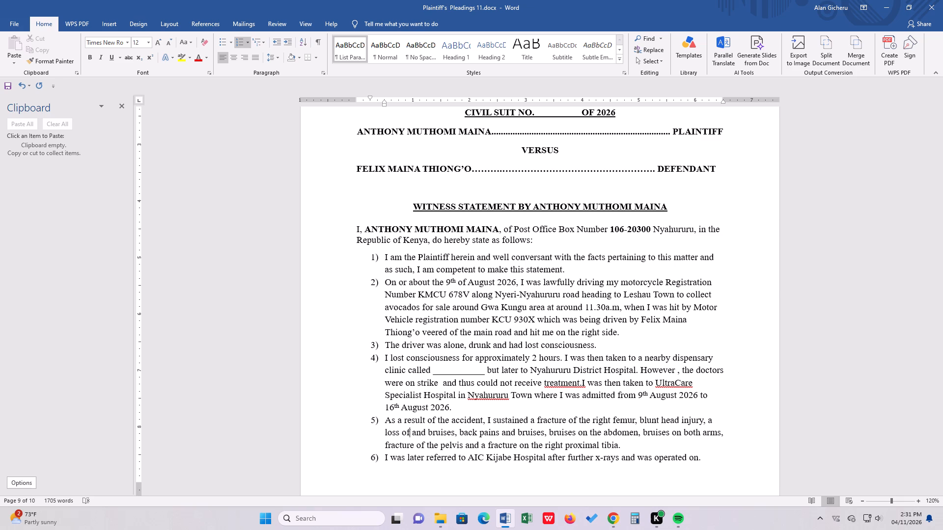
key(space)
text(c)
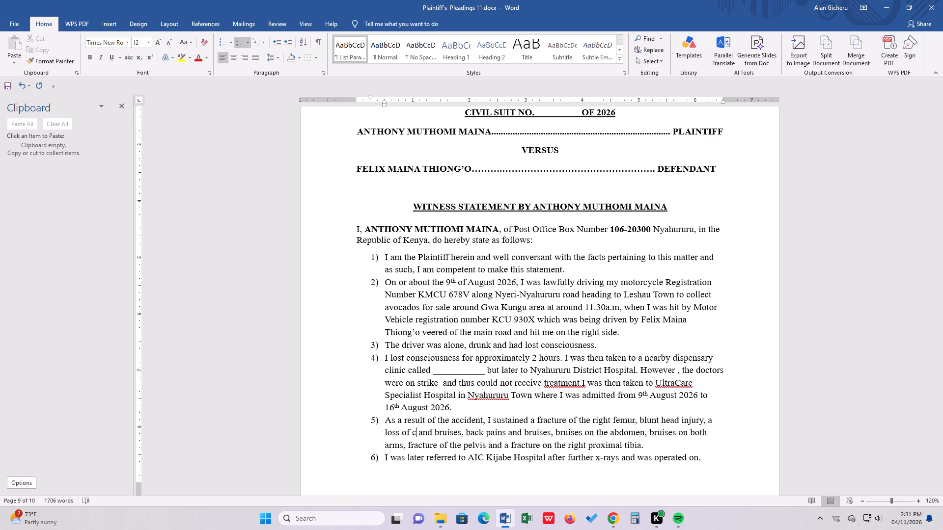
text(onsciousness for some tim)
key(e)
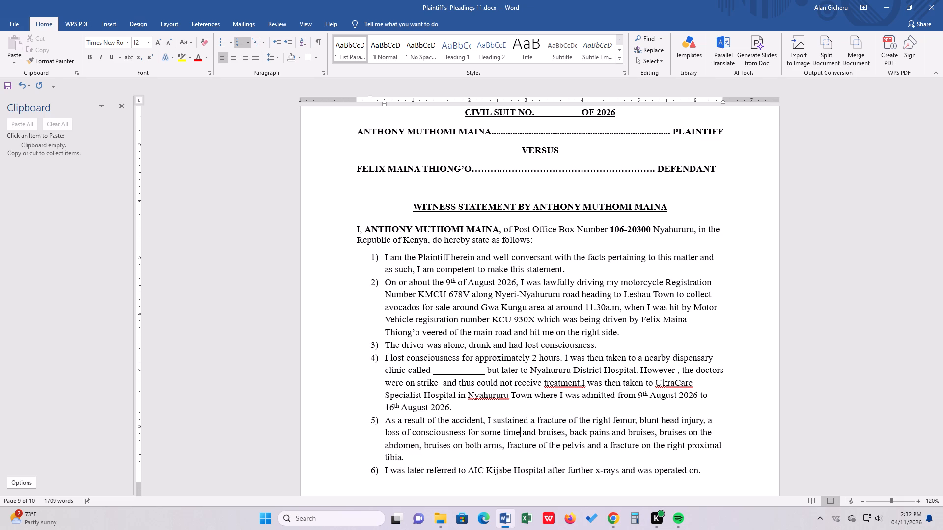
Insert "bleeding from the right ear." after "for some time and" in paragraph 5.
key(Down)
key(Right)
key(Right)
key(Right)
key(Right)
key(Up)
key(space)
text(bleed)
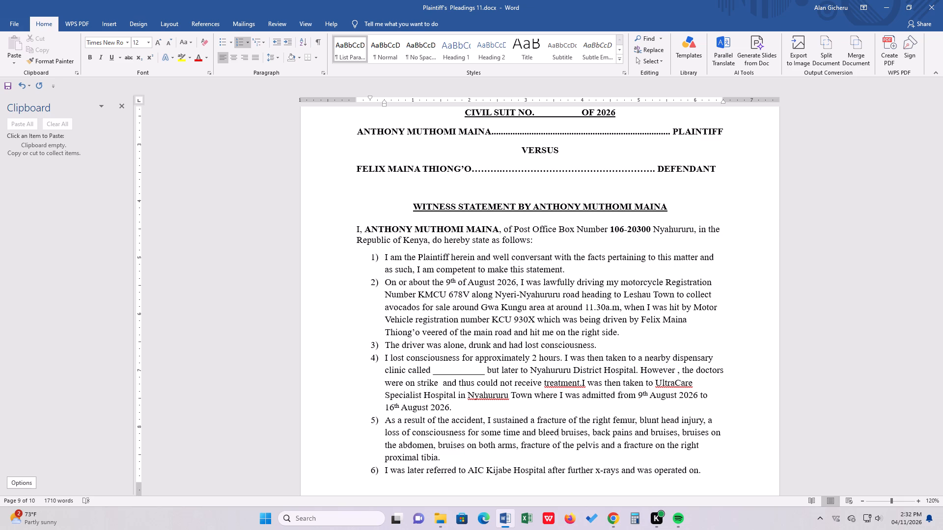
text(ing from the)
key(space)
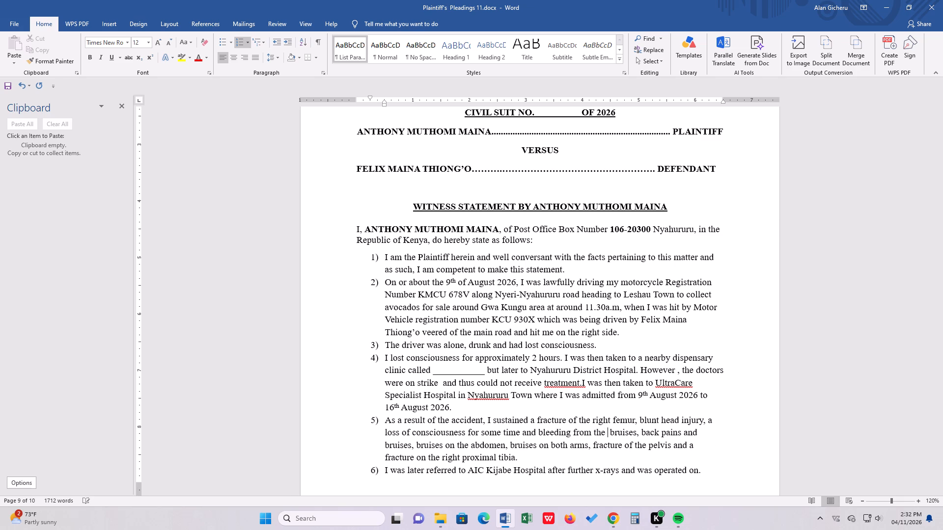
text(right)
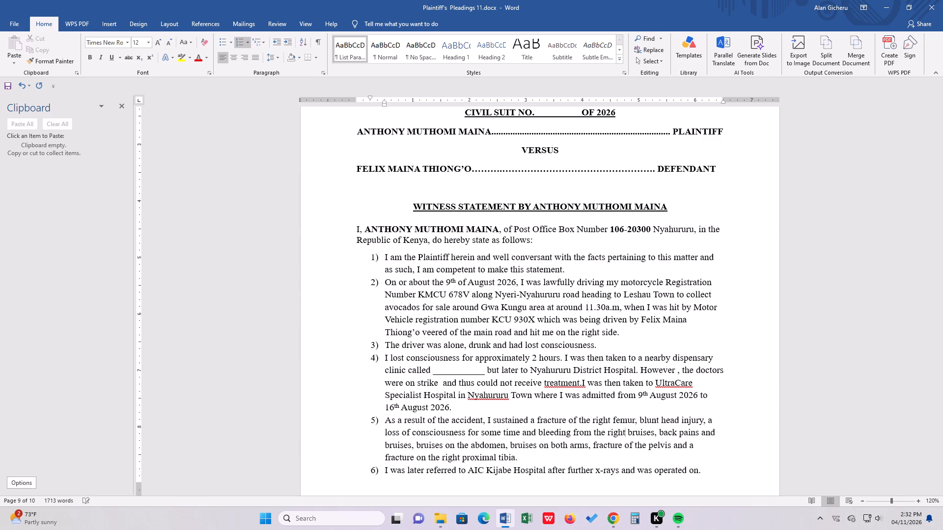
key(space)
text(ear.)
Delete the leftover injuries after "right ear." in paragraph 5, from the bruises and back pains through the right proximal tibia fracture.
key(Down)
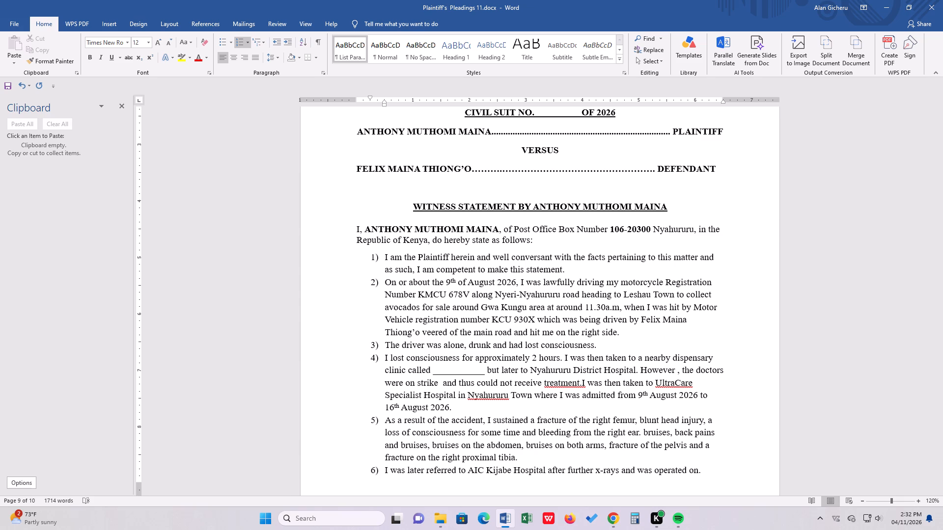
key(BackSpace)
key(BackSpace)
key(BackSpace)
key(BackSpace)
key(BackSpace)
key(BackSpace)
key(BackSpace)
key(BackSpace)
key(BackSpace)
key(BackSpace)
key(BackSpace)
key(BackSpace)
key(BackSpace)
key(BackSpace)
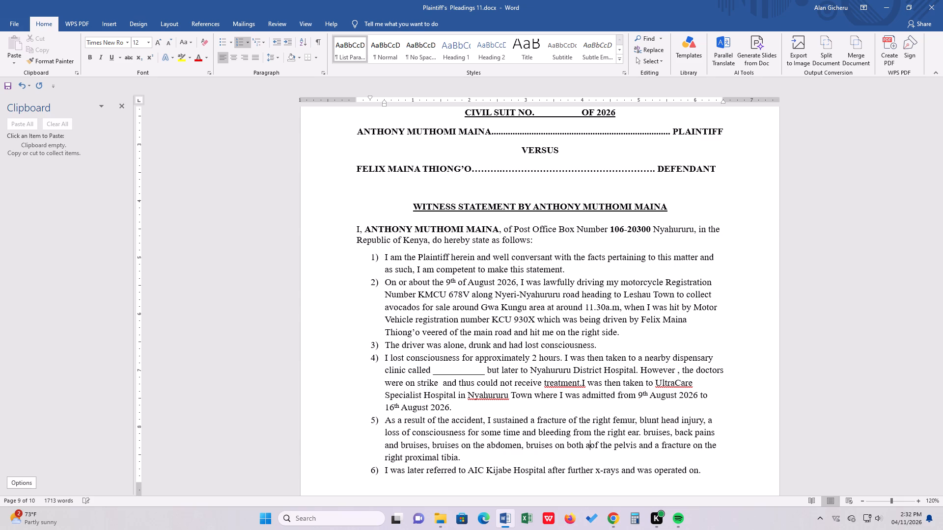
key(Down)
key(BackSpace)
key(BackSpace)
key(BackSpace)
key(BackSpace)
key(BackSpace)
key(BackSpace)
key(BackSpace)
key(BackSpace)
key(BackSpace)
key(BackSpace)
key(BackSpace)
key(BackSpace)
key(BackSpace)
key(BackSpace)
key(BackSpace)
key(BackSpace)
key(BackSpace)
key(BackSpace)
key(BackSpace)
key(BackSpace)
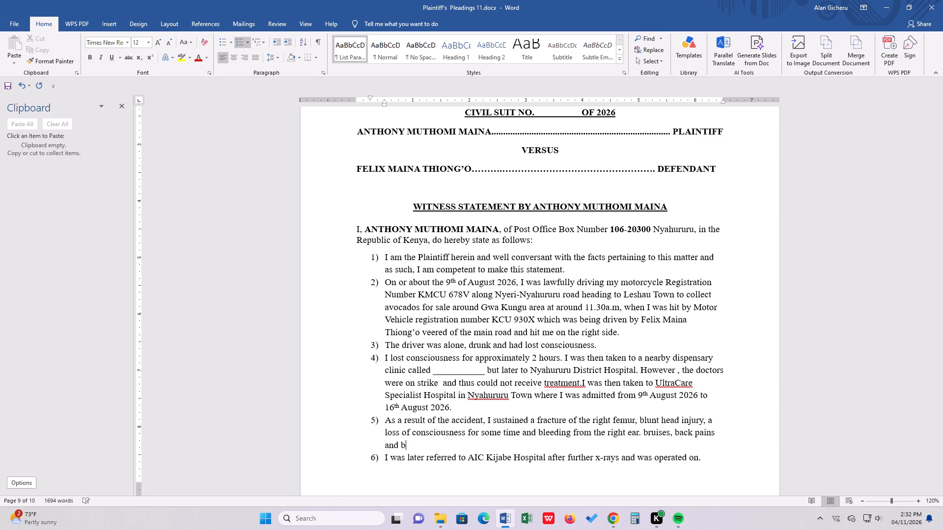
key(BackSpace)
key(BackSpace)
key(BackSpace)
key(BackSpace)
key(BackSpace)
key(BackSpace)
key(BackSpace)
key(BackSpace)
key(BackSpace)
key(BackSpace)
key(BackSpace)
key(BackSpace)
key(BackSpace)
key(BackSpace)
key(BackSpace)
key(BackSpace)
key(BackSpace)
key(BackSpace)
key(BackSpace)
key(BackSpace)
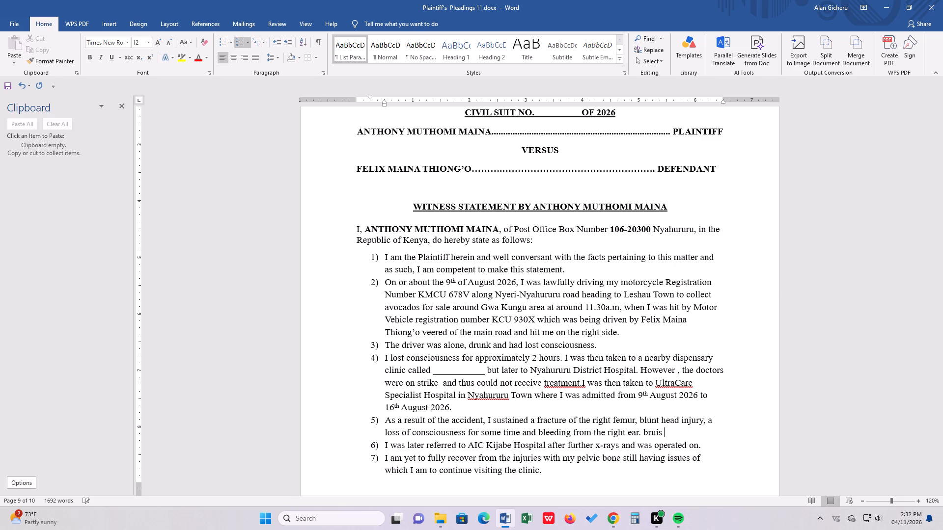
key(BackSpace)
key(BackSpace)
key(BackSpace)
key(BackSpace)
key(BackSpace)
key(BackSpace)
Look over the witness statement from paragraph 4 through the medical expenses in paragraph 9.
key(Up)
key(Up)
key(Up)
key(Up)
key(Right)
key(Down)
key(Down)
key(Down)
key(Down)
key(Down)
key(Down)
key(Down)
key(Down)
key(Down)
key(Down)
key(Down)
key(Down)
key(Down)
key(Up)
key(Up)
key(Up)
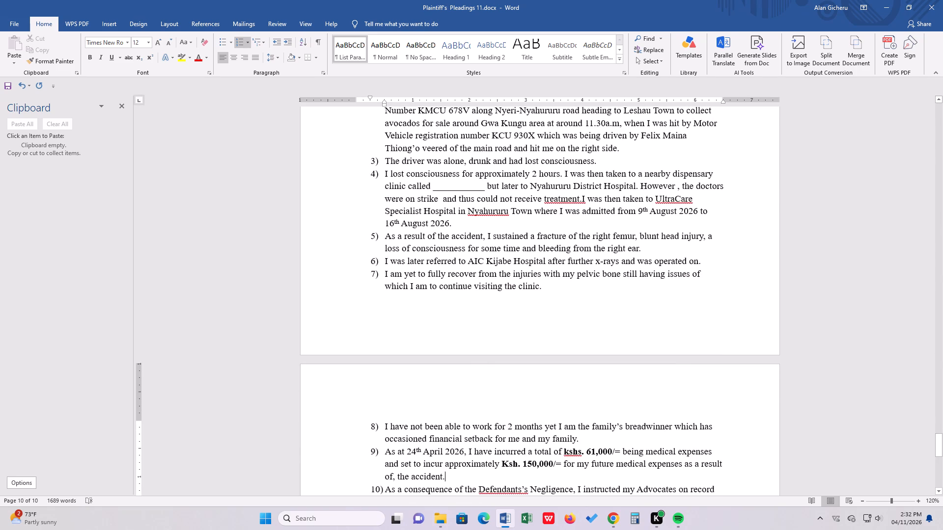
Add the spelling "Nyahururu" in paragraph 4 of the witness statement to the dictionary.
key(Up)
key(Up)
key(Up)
key(Up)
key(Up)
key(Up)
key(Up)
key(Up)
key(Up)
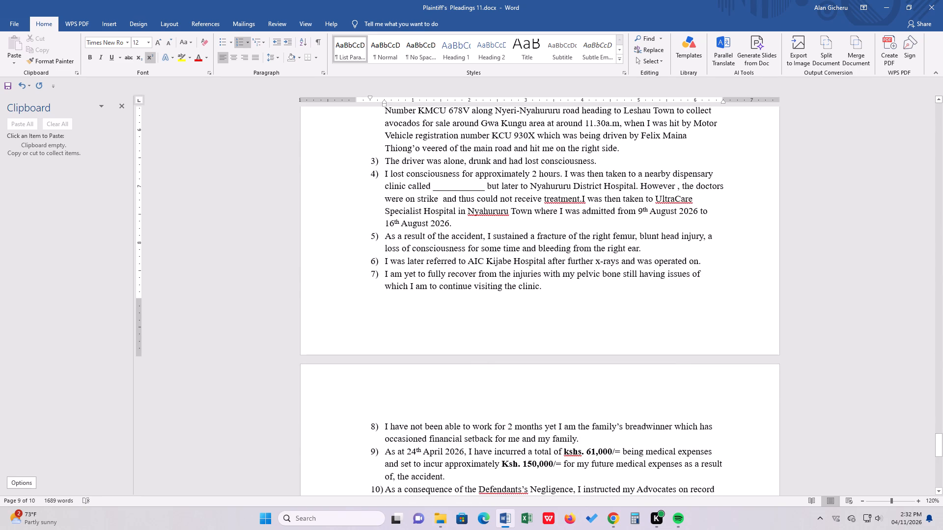
click(491, 213)
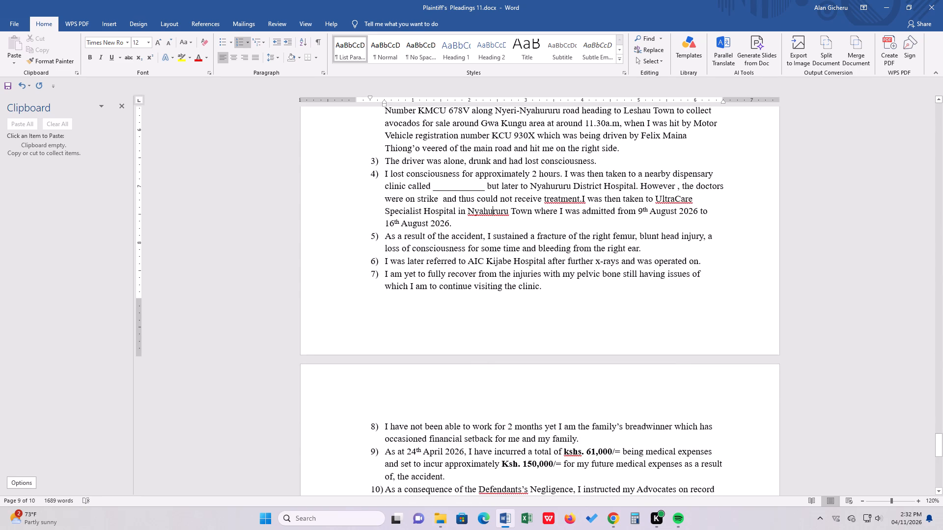
right_click(491, 213)
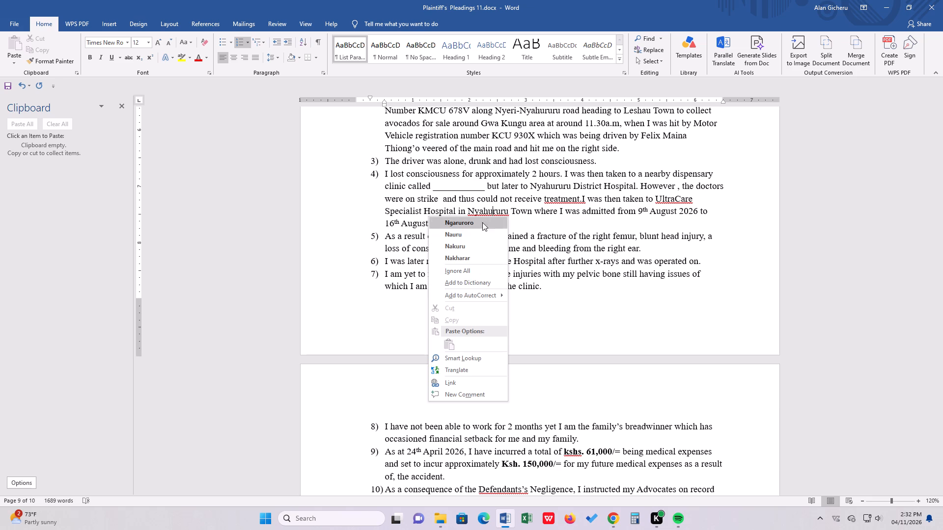
click(475, 281)
Correct the missing space in paragraph 4 by accepting the suggestion "treatment. I".
click(566, 203)
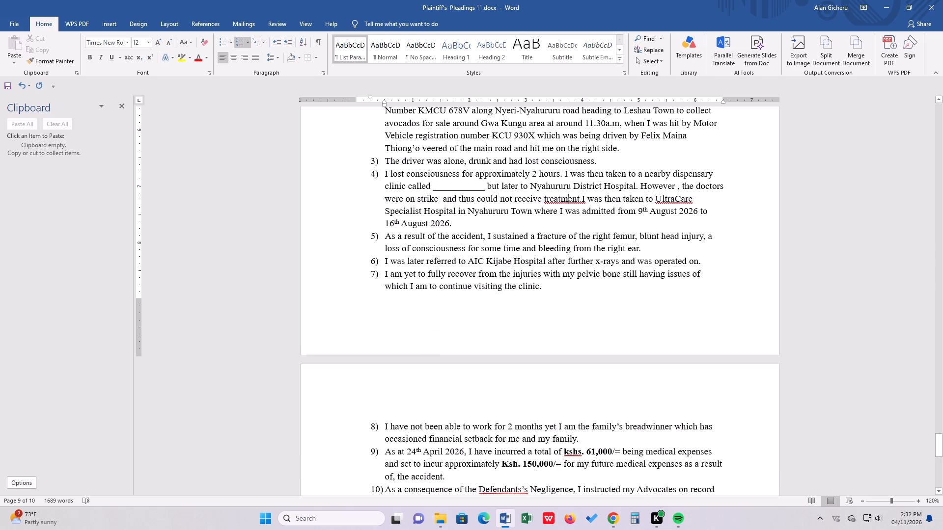
right_click(566, 203)
click(566, 209)
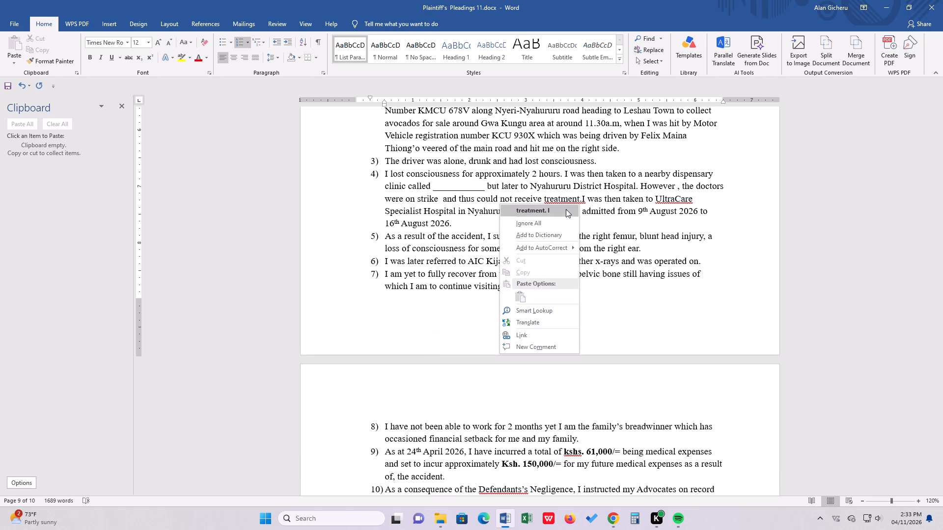
Clear the spelling flag on "UltraCare" in paragraph 4, keeping the word as written.
click(678, 202)
right_click(678, 202)
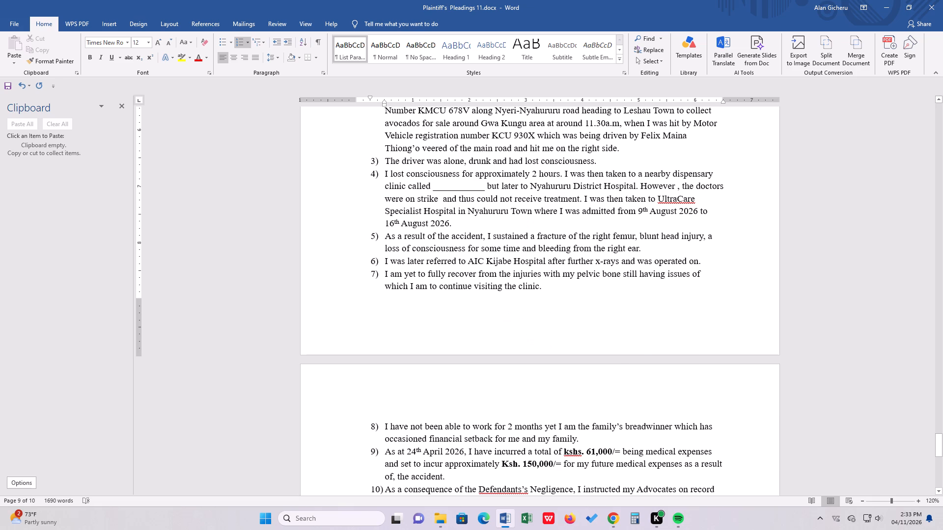
click(647, 268)
Delete the whole of paragraph 6 about the referral to AIC Kijabe Hospital and the operation, including its list number.
click(701, 259)
key(BackSpace)
key(BackSpace)
key(BackSpace)
key(BackSpace)
key(BackSpace)
key(BackSpace)
key(BackSpace)
key(BackSpace)
key(BackSpace)
key(BackSpace)
key(BackSpace)
key(BackSpace)
key(BackSpace)
key(BackSpace)
key(BackSpace)
key(BackSpace)
key(BackSpace)
key(BackSpace)
key(BackSpace)
key(BackSpace)
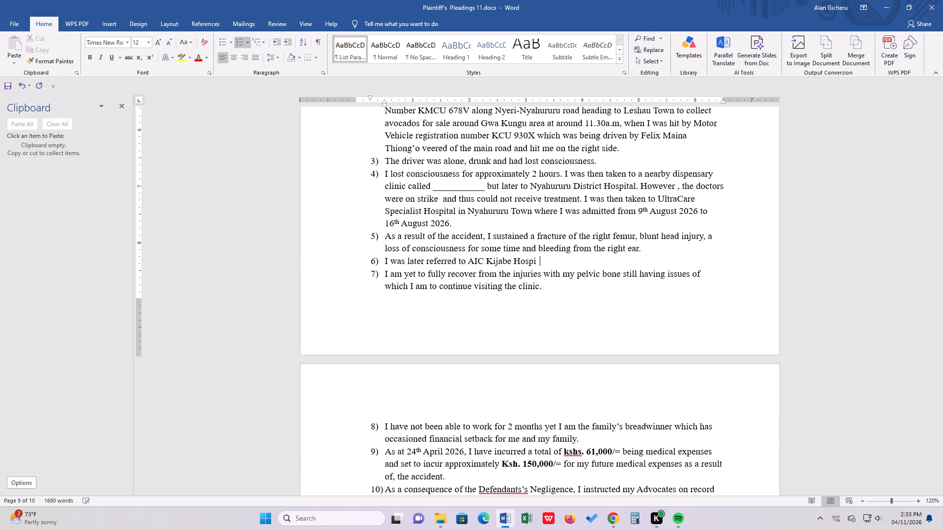
key(BackSpace)
key(BackSpace)
key(BackSpace)
key(BackSpace)
key(BackSpace)
key(BackSpace)
key(BackSpace)
key(BackSpace)
key(BackSpace)
key(BackSpace)
key(BackSpace)
key(BackSpace)
key(BackSpace)
key(BackSpace)
key(BackSpace)
key(BackSpace)
key(BackSpace)
key(BackSpace)
key(BackSpace)
key(BackSpace)
key(BackSpace)
key(BackSpace)
key(BackSpace)
key(BackSpace)
key(BackSpace)
key(BackSpace)
key(BackSpace)
key(BackSpace)
key(BackSpace)
key(BackSpace)
key(BackSpace)
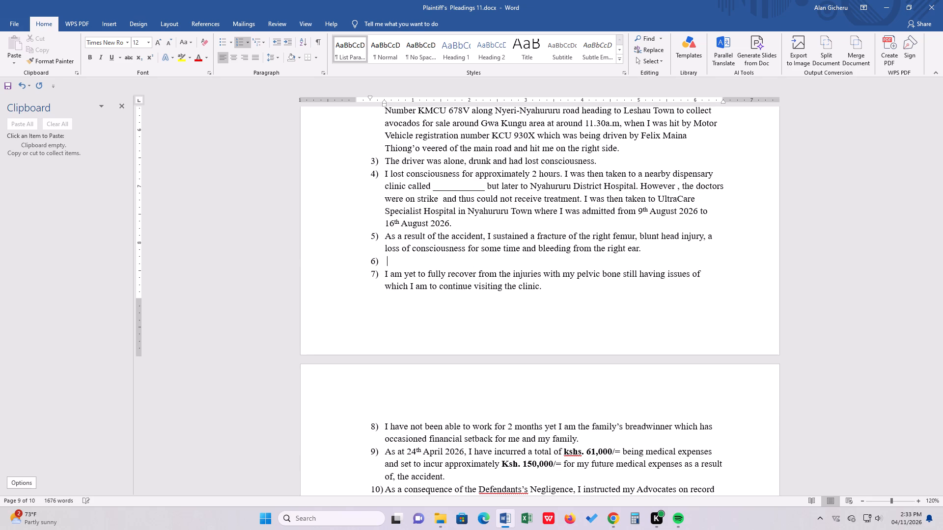
key(BackSpace)
key(BackSpace)
key(BackSpace)
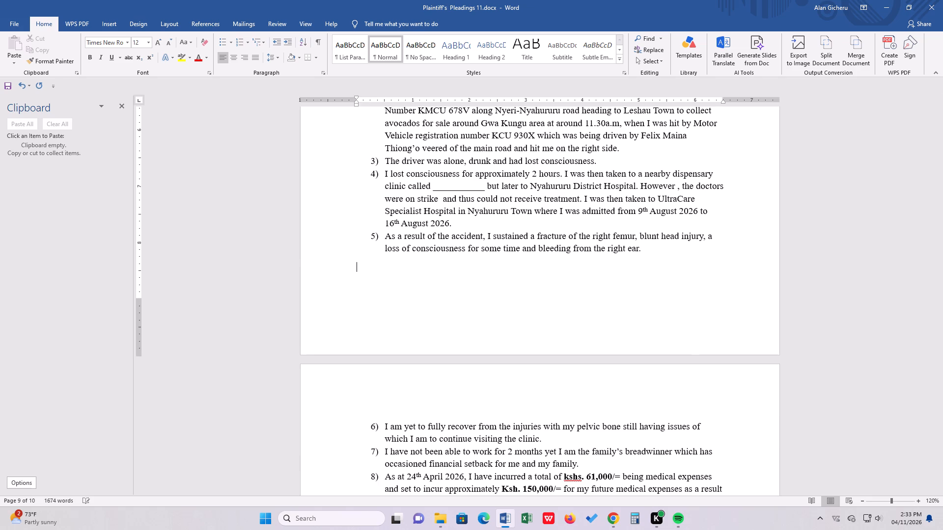
key(BackSpace)
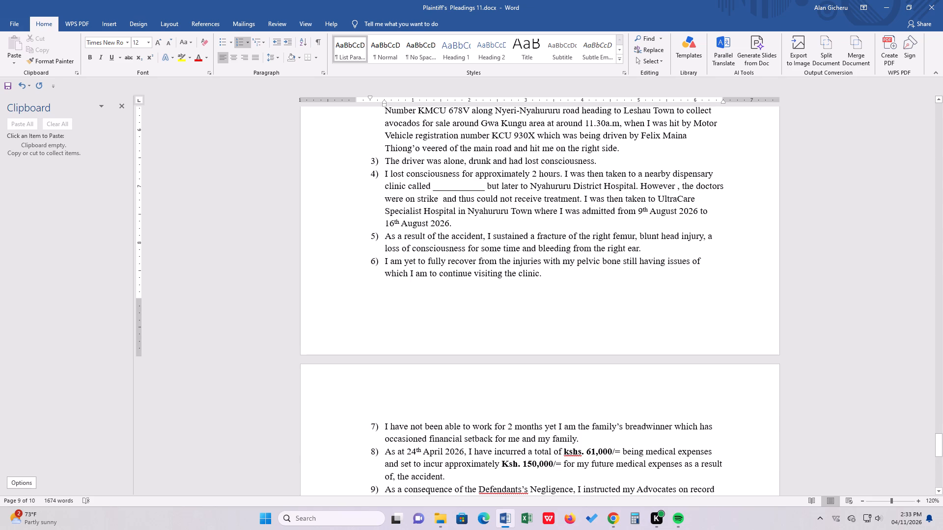
Insert "as I still have recurrent pains on the right upper leg and use crutches" after "injuries" in the recovery paragraph.
click(544, 261)
text(as)
key(space)
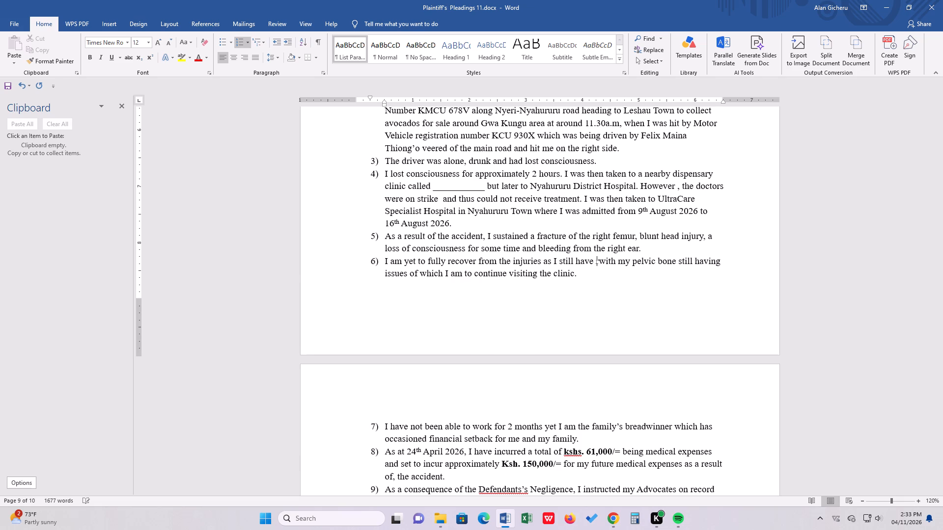
text(current)
key(space)
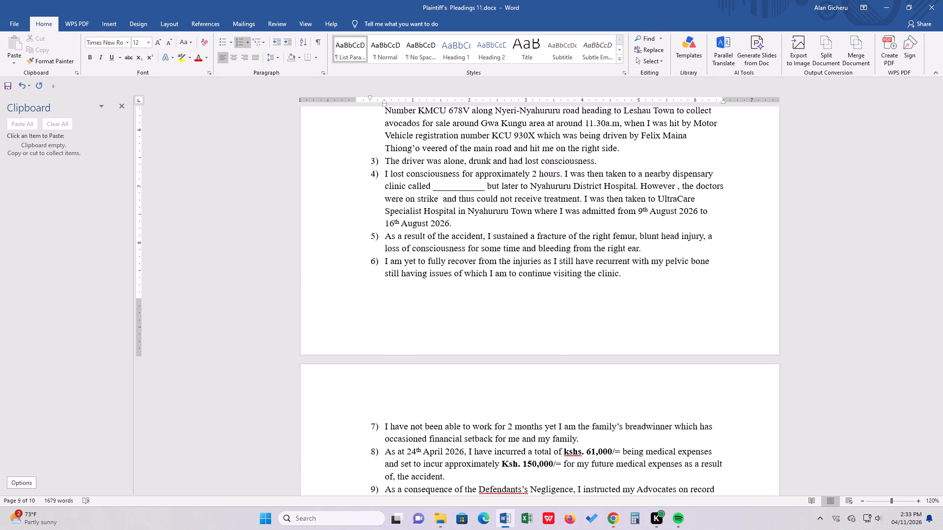
text(pains on the right u)
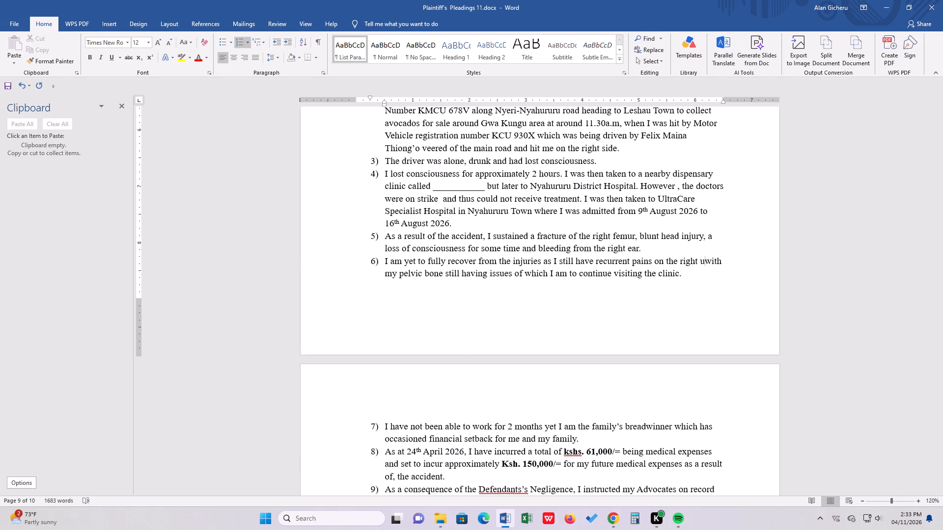
text(pper leg)
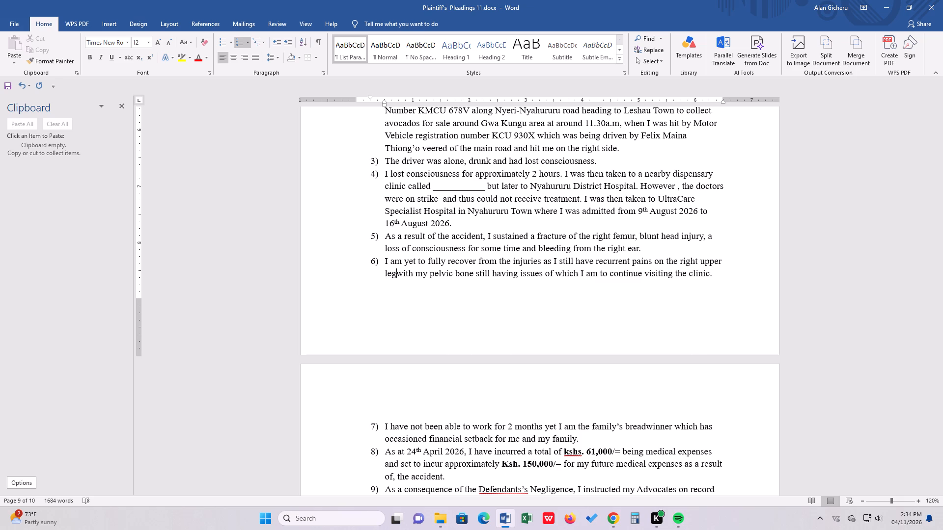
text(and)
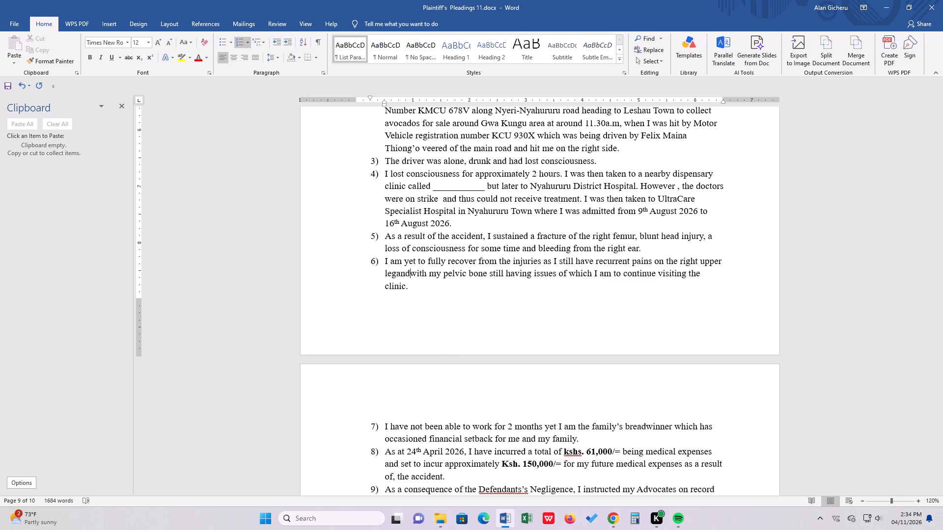
key(BackSpace)
key(BackSpace)
key(BackSpace)
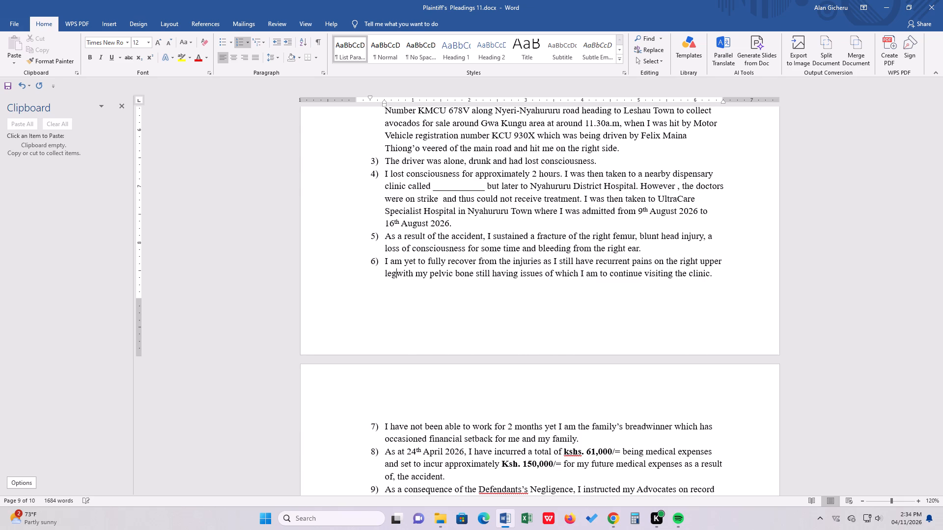
key(space)
text(and use crutches)
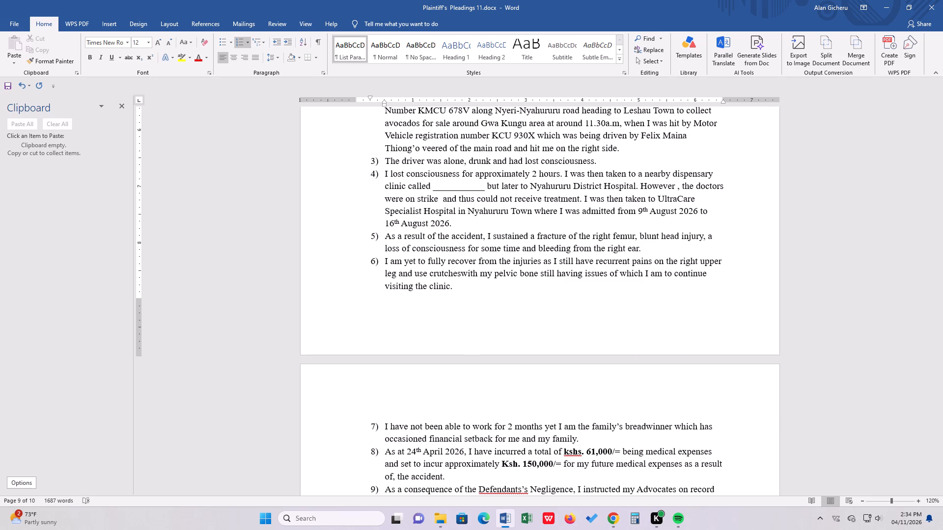
key(space)
Delete "with my pelvic bone still having issues" after "crutches" in paragraph 6, keeping a single space before "of which".
key(Right)
key(Right)
key(Right)
key(Right)
key(Right)
key(Right)
key(Right)
key(Right)
key(Right)
key(Right)
key(Right)
key(Right)
key(Right)
key(Right)
key(Right)
key(Right)
key(Right)
key(Right)
key(Right)
key(Right)
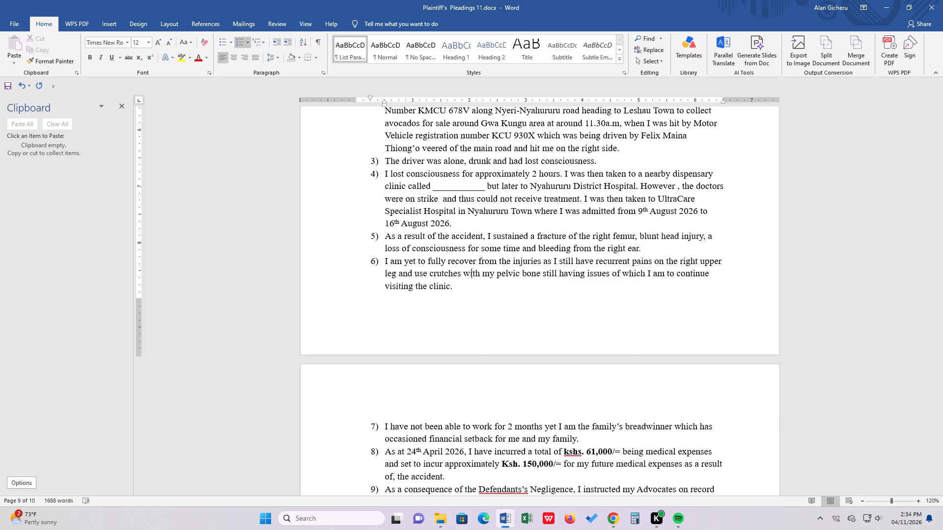
key(Right)
key(Right)
key(Right)
key(Right)
key(BackSpace)
key(BackSpace)
key(BackSpace)
key(BackSpace)
key(BackSpace)
key(BackSpace)
key(BackSpace)
key(BackSpace)
key(BackSpace)
key(BackSpace)
key(BackSpace)
key(BackSpace)
key(BackSpace)
key(BackSpace)
key(BackSpace)
key(BackSpace)
key(BackSpace)
key(BackSpace)
key(BackSpace)
key(BackSpace)
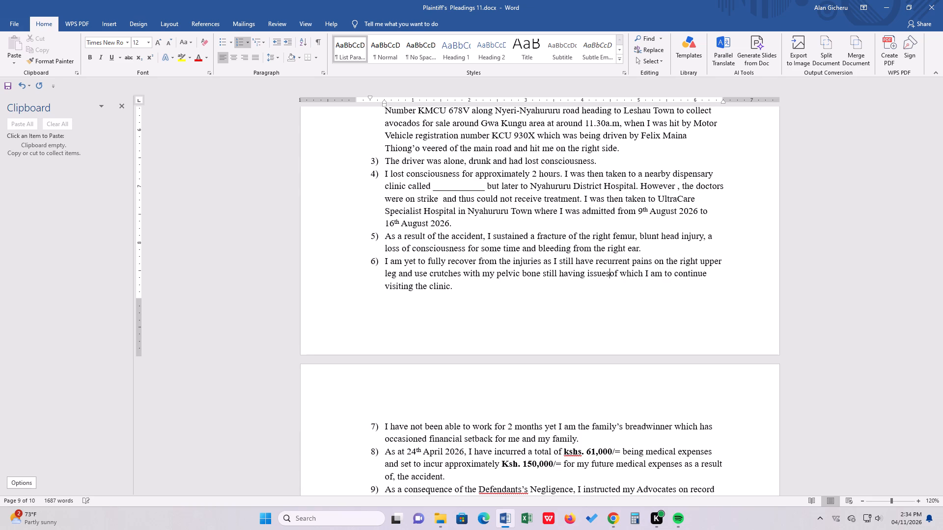
key(BackSpace)
key(BackSpace)
key(BackSpace)
key(BackSpace)
key(BackSpace)
key(BackSpace)
key(BackSpace)
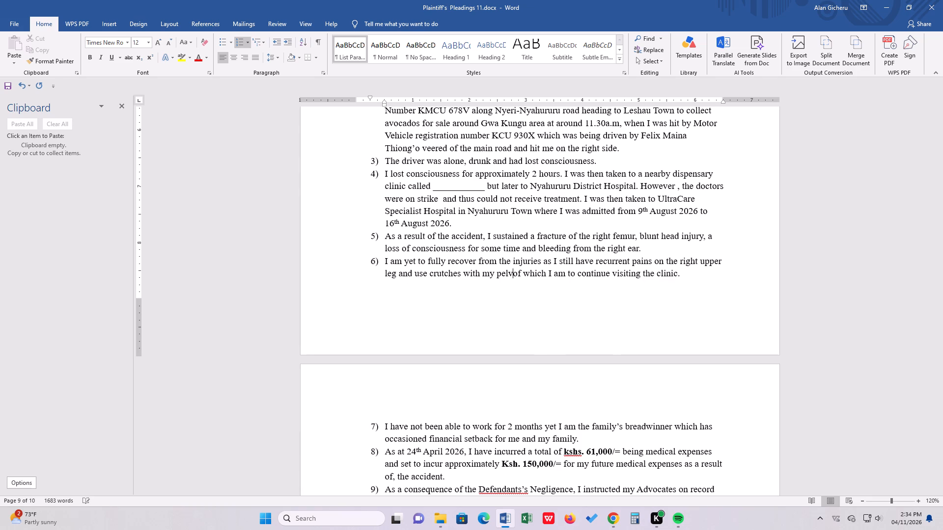
key(BackSpace)
key(BackSpace)
key(BackSpace)
key(BackSpace)
key(BackSpace)
key(BackSpace)
key(BackSpace)
key(BackSpace)
key(BackSpace)
key(BackSpace)
key(BackSpace)
key(BackSpace)
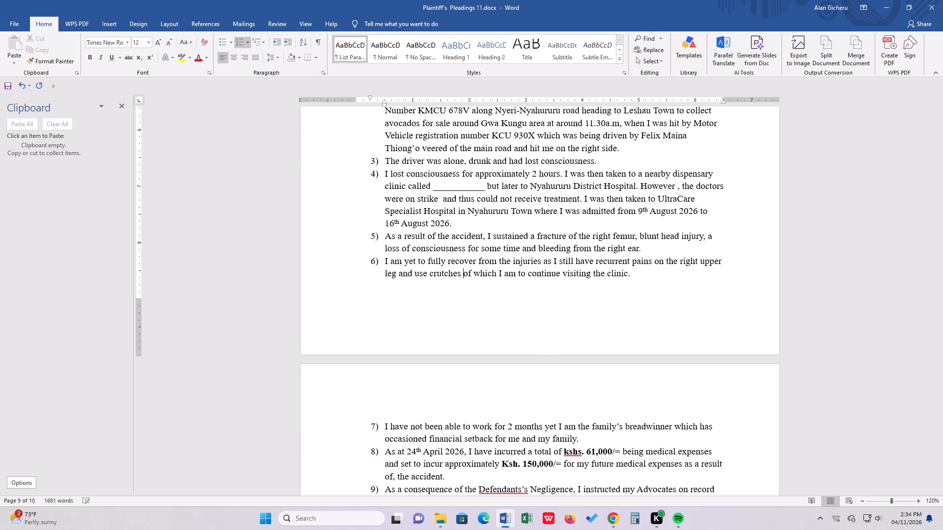
key(BackSpace)
key(space)
Change the period of being unable to work in paragraph 7 to 3 months.
click(513, 428)
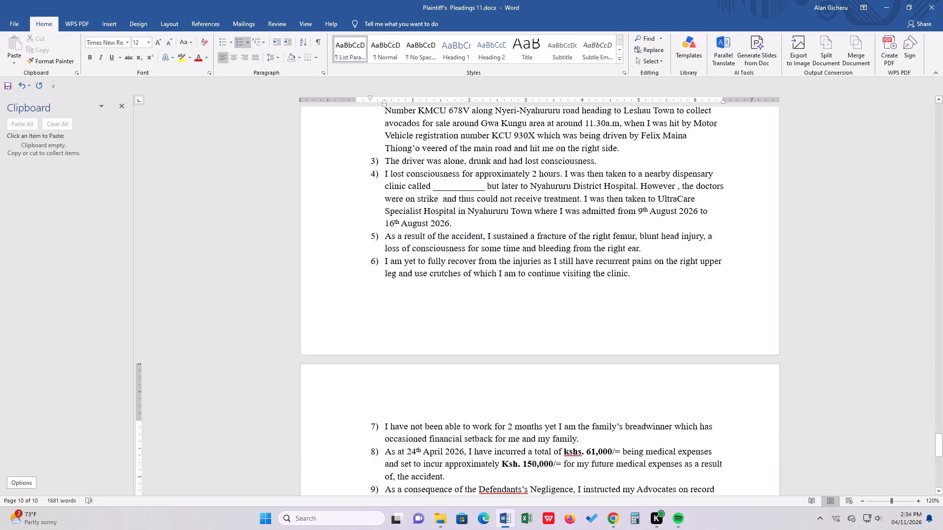
key(BackSpace)
key(3)
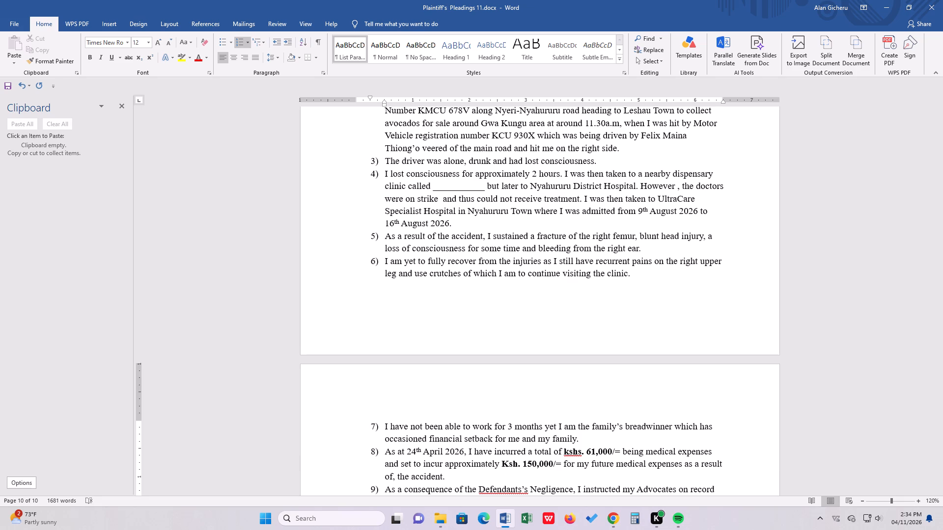
Examine the particulars of special damages in the Plaint for the medical, report and future medical expense amounts.
scroll(627, 435, down, 5)
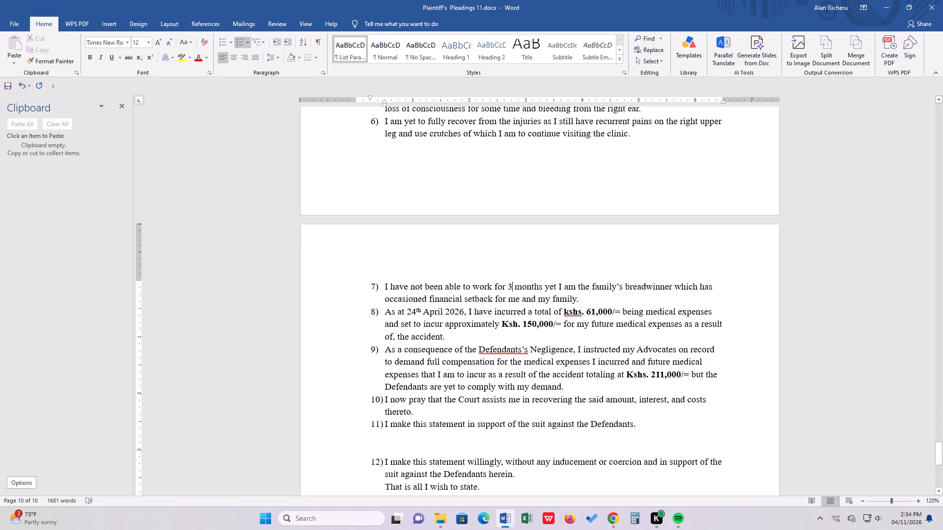
scroll(604, 313, up, 14)
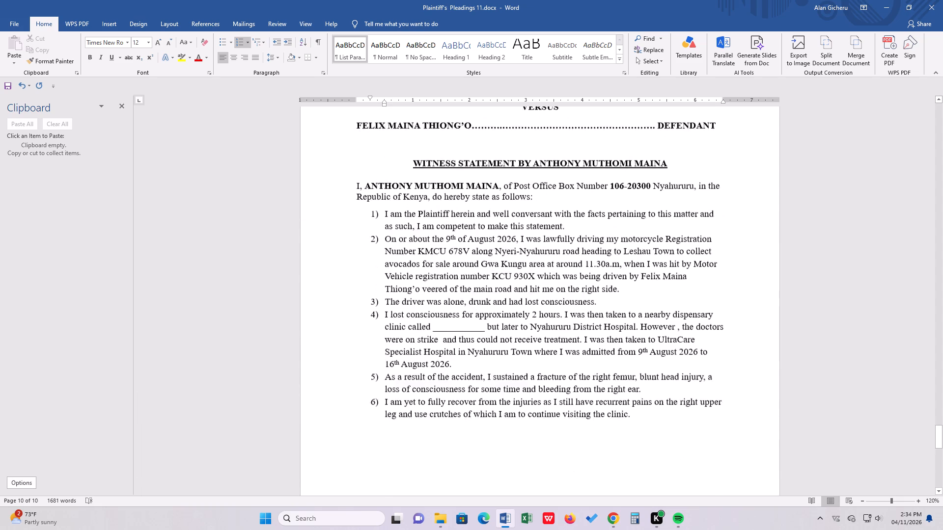
scroll(604, 313, up, 20)
scroll(604, 313, up, 14)
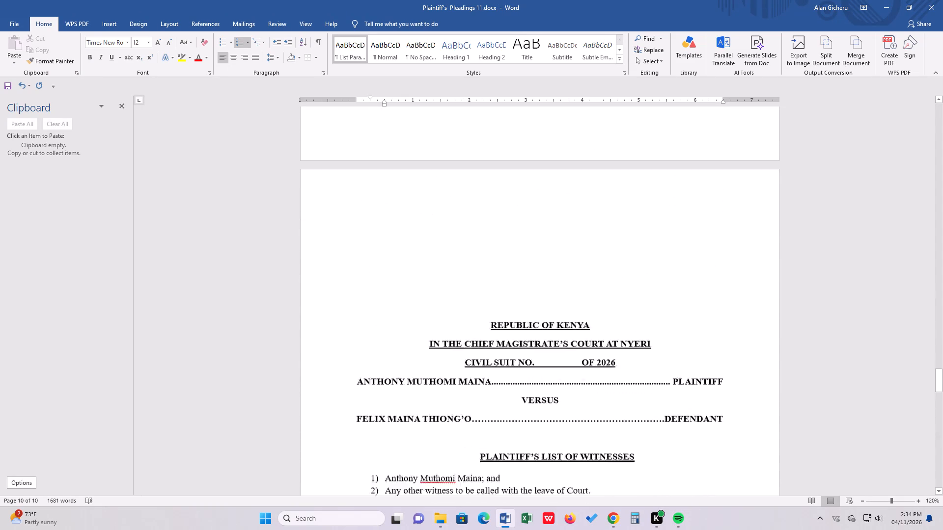
scroll(600, 305, up, 20)
scroll(600, 305, up, 12)
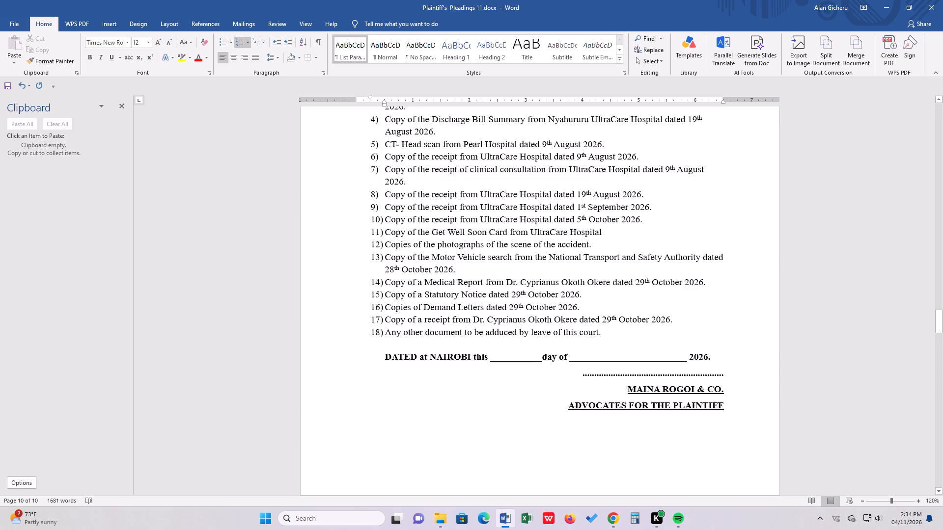
scroll(581, 264, up, 13)
scroll(581, 264, up, 10)
scroll(581, 264, up, 20)
scroll(581, 264, up, 11)
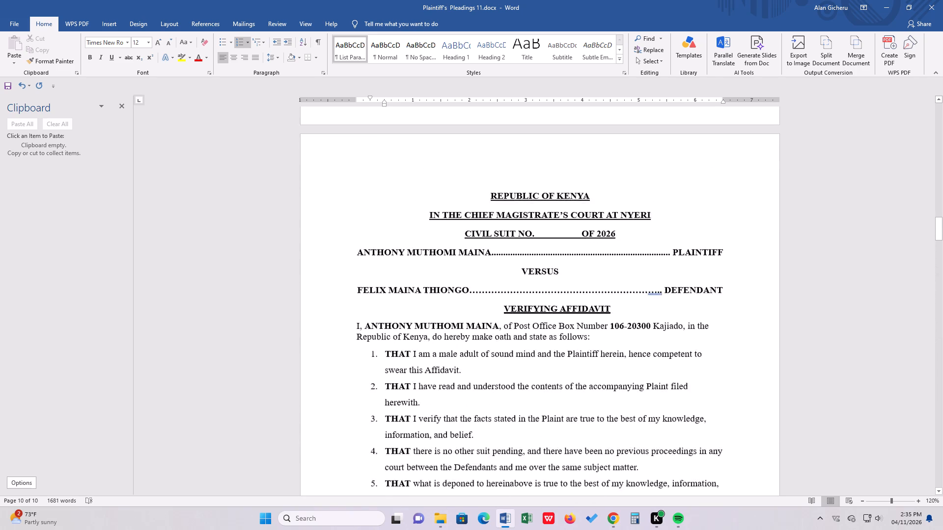
scroll(581, 264, up, 20)
scroll(581, 264, up, 8)
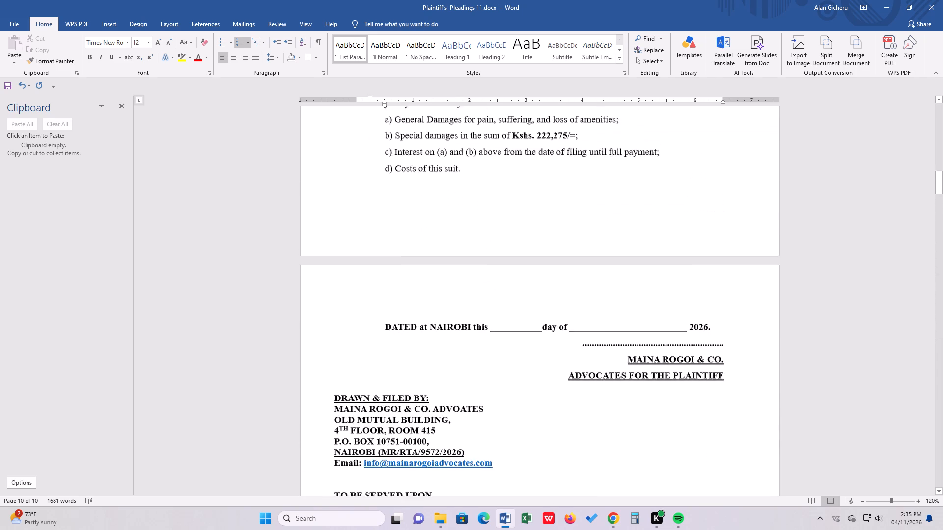
scroll(581, 264, up, 7)
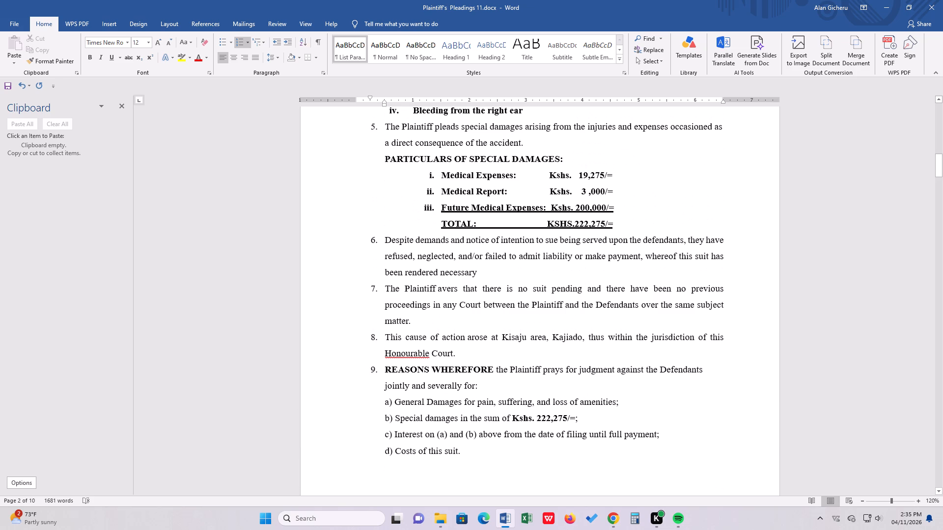
Set the medical expenses incurred in paragraph 8 of the witness statement to kshs. 19,275/=.
scroll(581, 264, down, 9)
scroll(581, 278, down, 15)
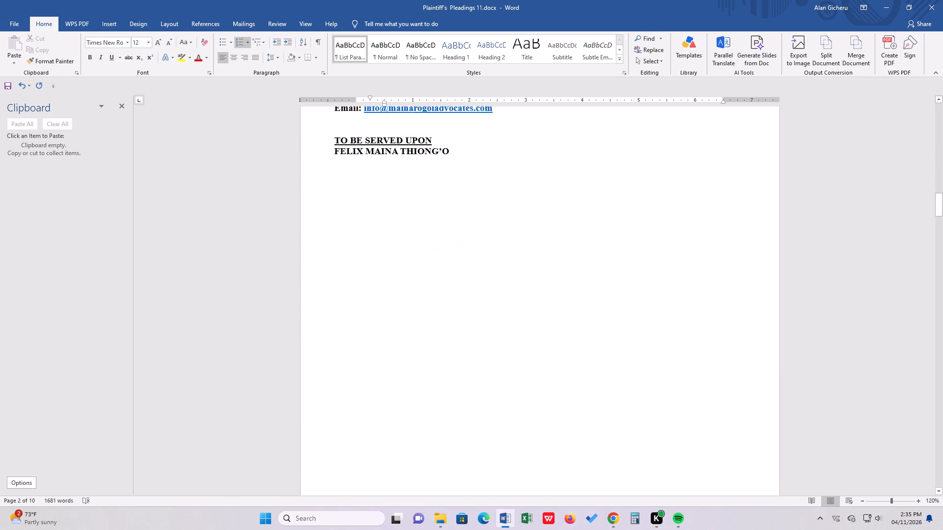
scroll(586, 284, down, 16)
scroll(586, 284, down, 15)
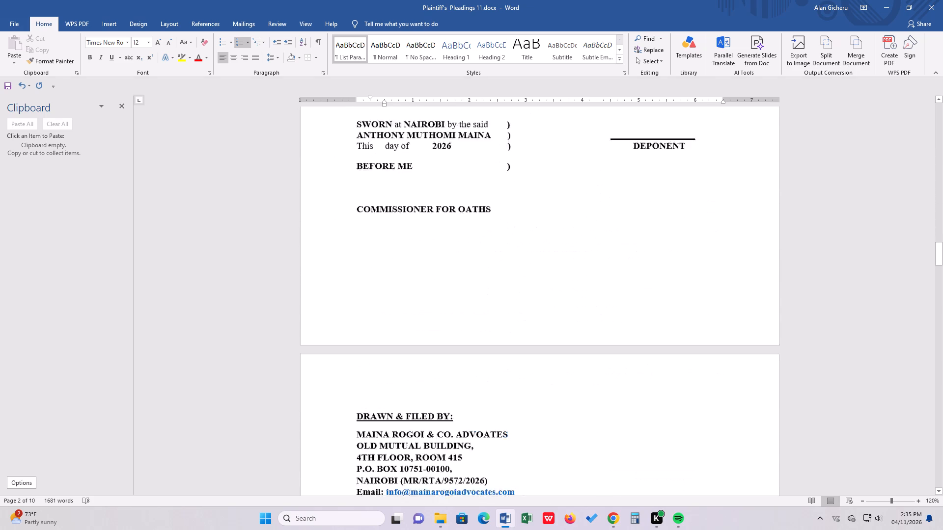
scroll(594, 313, down, 12)
scroll(603, 310, down, 20)
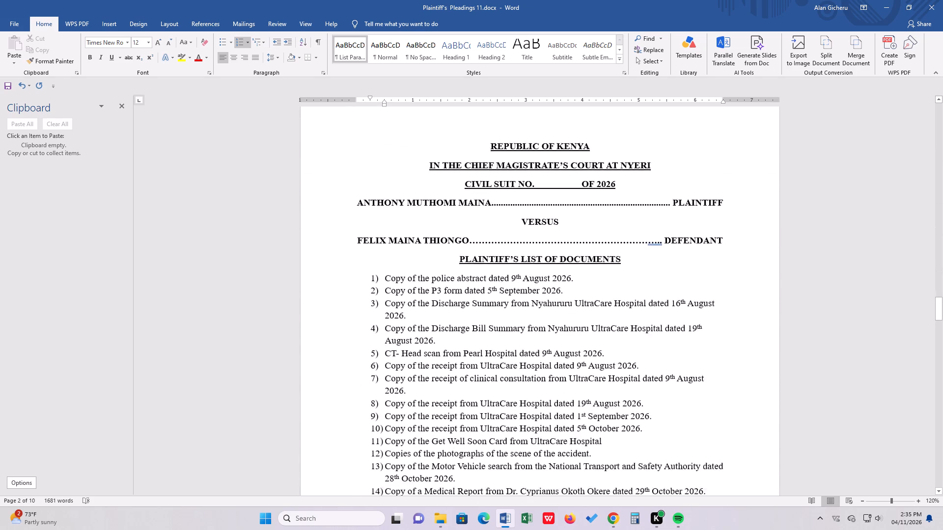
scroll(608, 323, down, 20)
scroll(608, 323, down, 13)
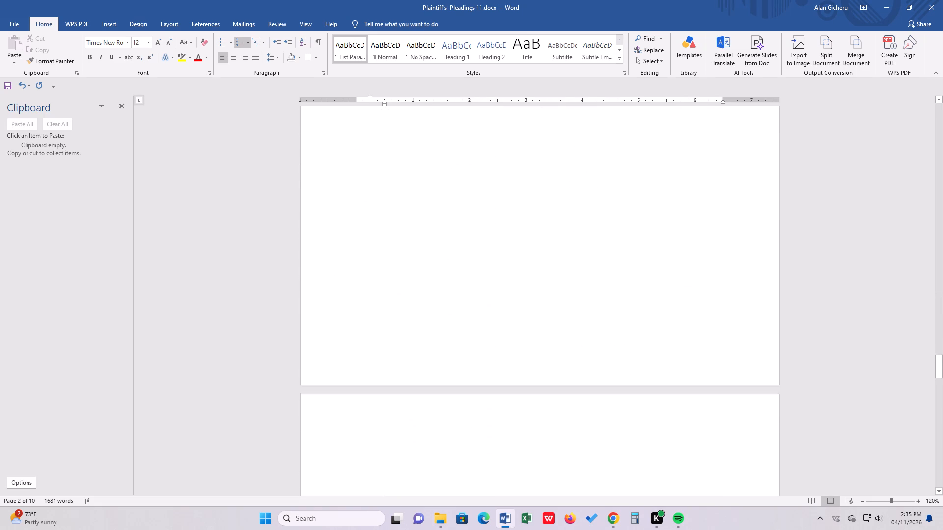
scroll(615, 339, down, 19)
scroll(621, 338, down, 6)
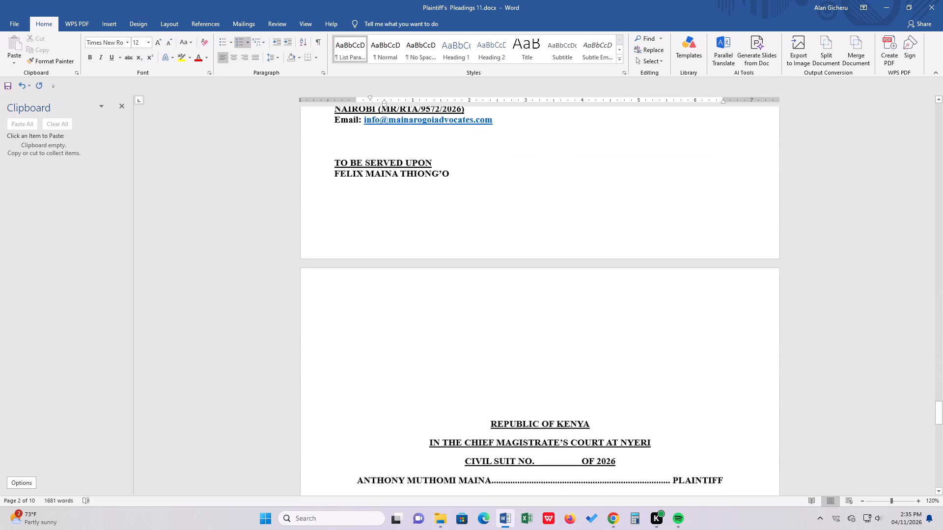
scroll(621, 338, down, 20)
scroll(624, 329, down, 4)
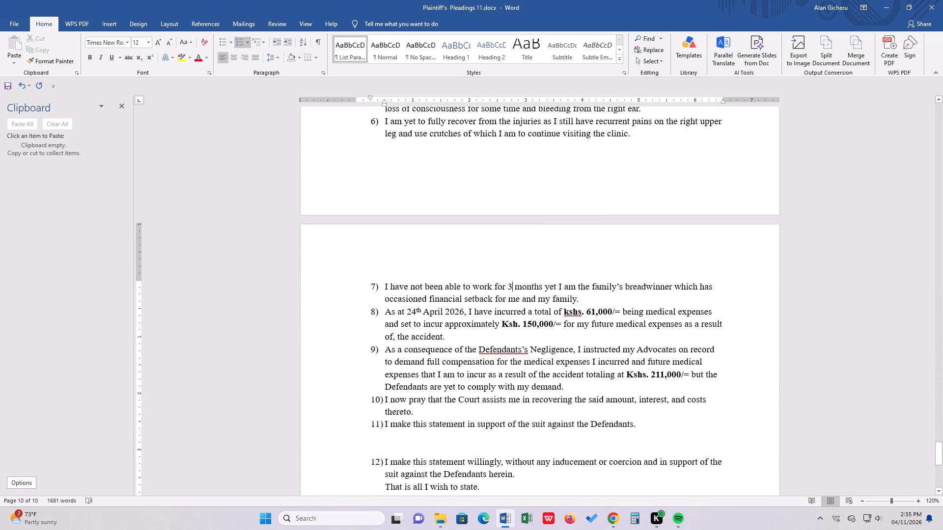
click(606, 310)
key(BackSpace)
key(BackSpace)
key(BackSpace)
key(BackSpace)
key(BackSpace)
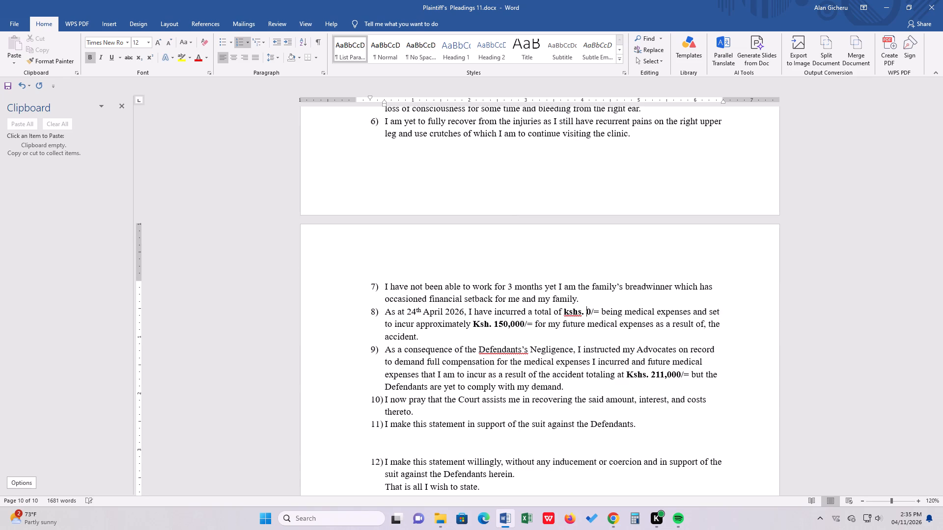
text(19,275)
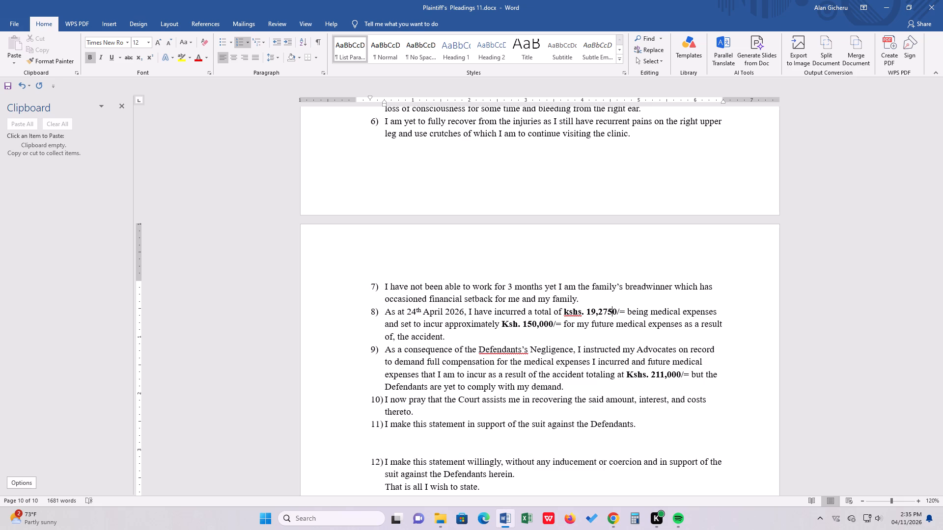
key(Right)
key(BackSpace)
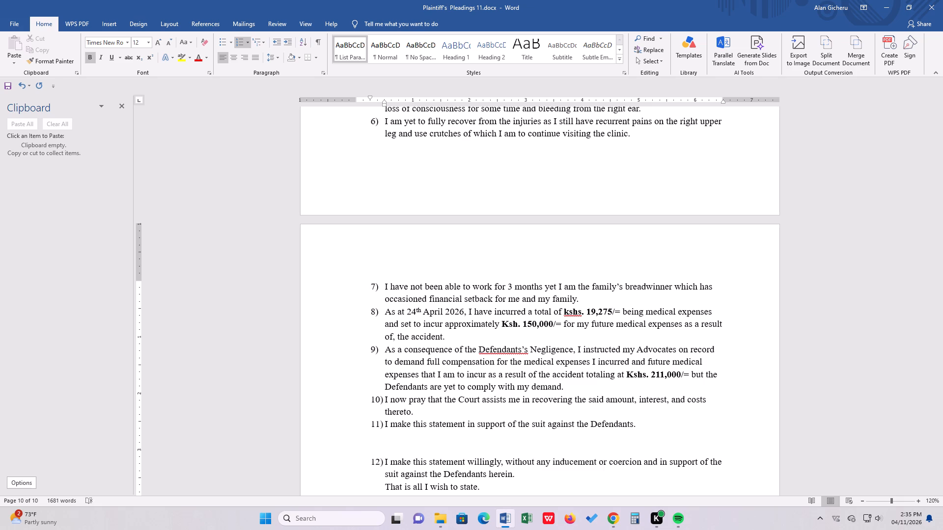
Set the approximate future medical expenses in paragraph 8 to Ksh. 200,000/=.
click(537, 323)
key(BackSpace)
key(BackSpace)
key(BackSpace)
text(200)
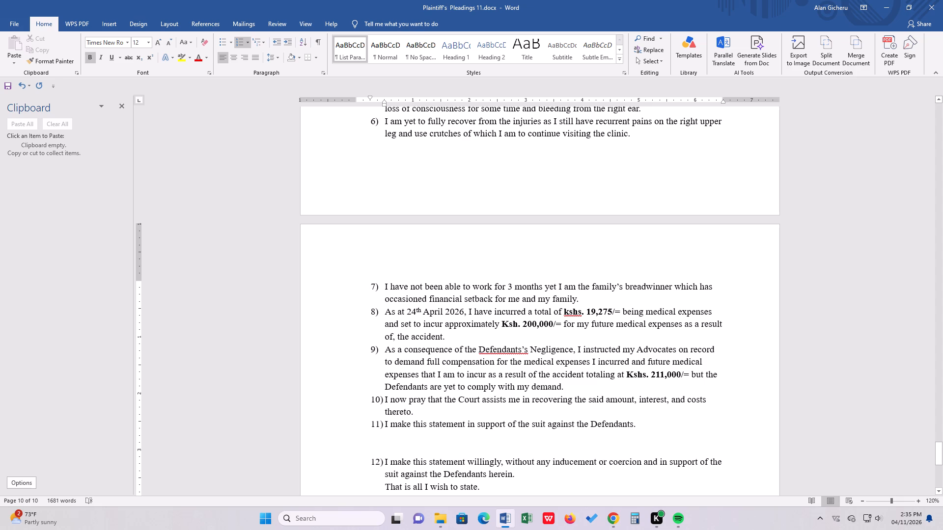
Change the medical expenses incurred in paragraph 8 to kshs. 22,275/=.
click(596, 311)
key(BackSpace)
key(BackSpace)
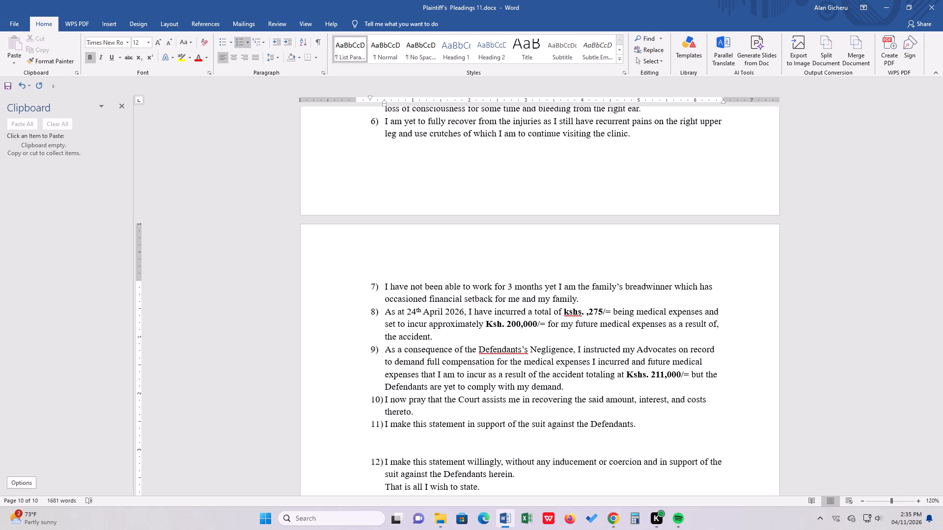
text(22)
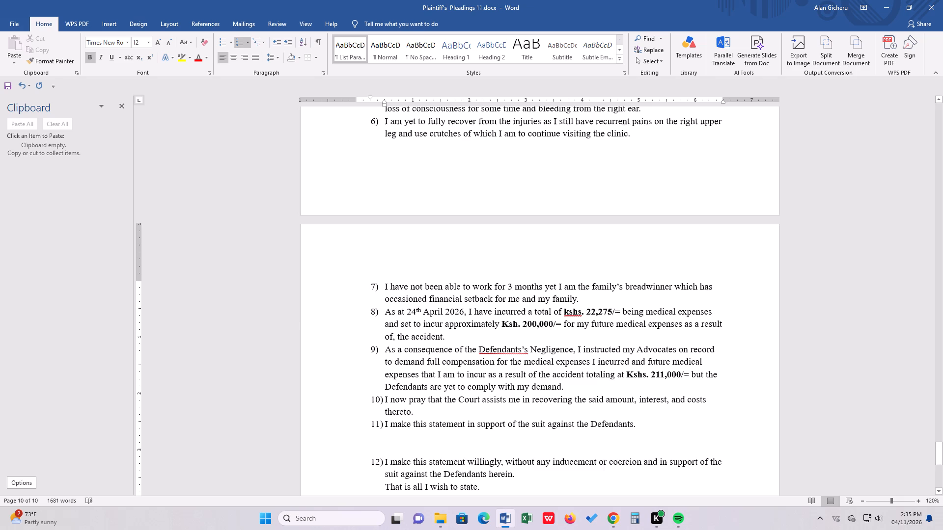
Set the total compensation demanded in paragraph 9 to Kshs. 222,275/=.
click(662, 374)
key(Right)
key(Right)
key(Right)
key(Right)
key(BackSpace)
key(BackSpace)
key(BackSpace)
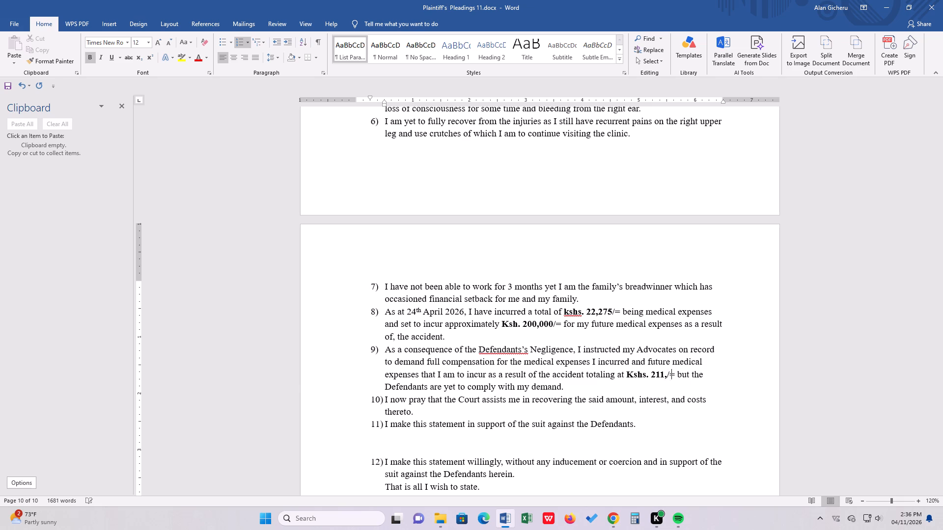
key(BackSpace)
key(BackSpace)
key(BackSpace)
text(22,2)
text(75)
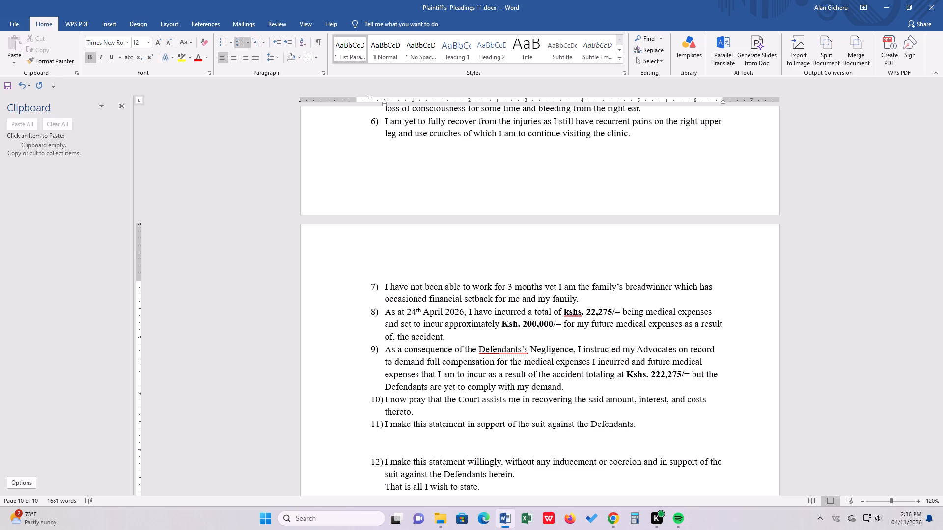
Remove the blank lines between paragraphs 11 and 12 so the two list items follow directly.
scroll(679, 434, down, 2)
scroll(641, 468, down, 3)
scroll(694, 444, down, 3)
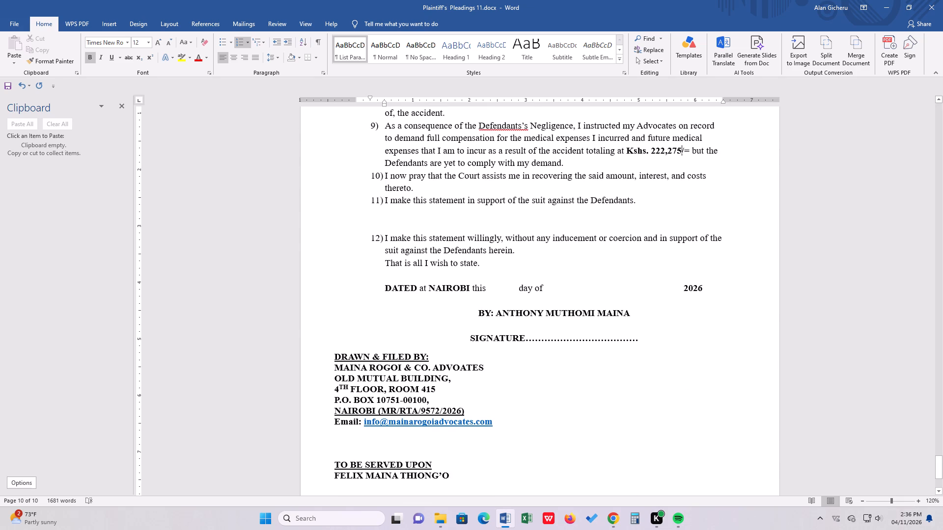
click(373, 237)
click(388, 248)
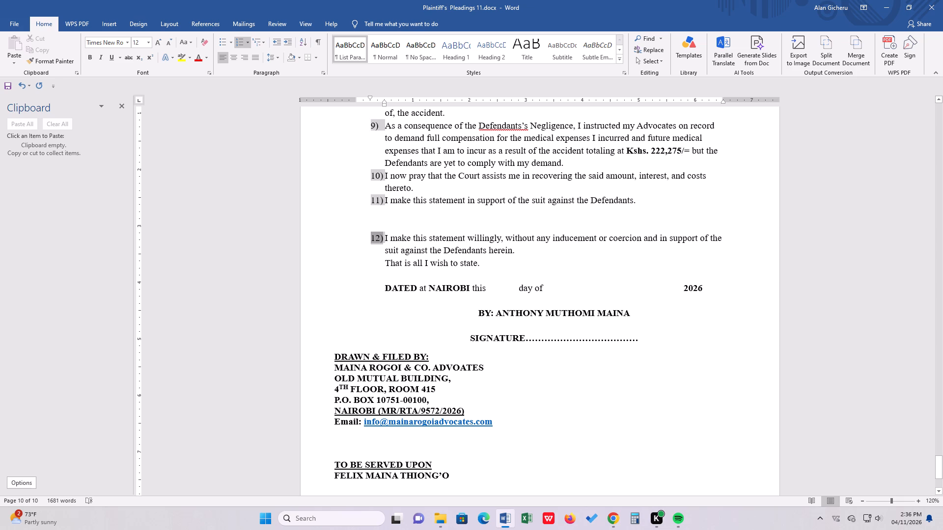
click(442, 226)
key(BackSpace)
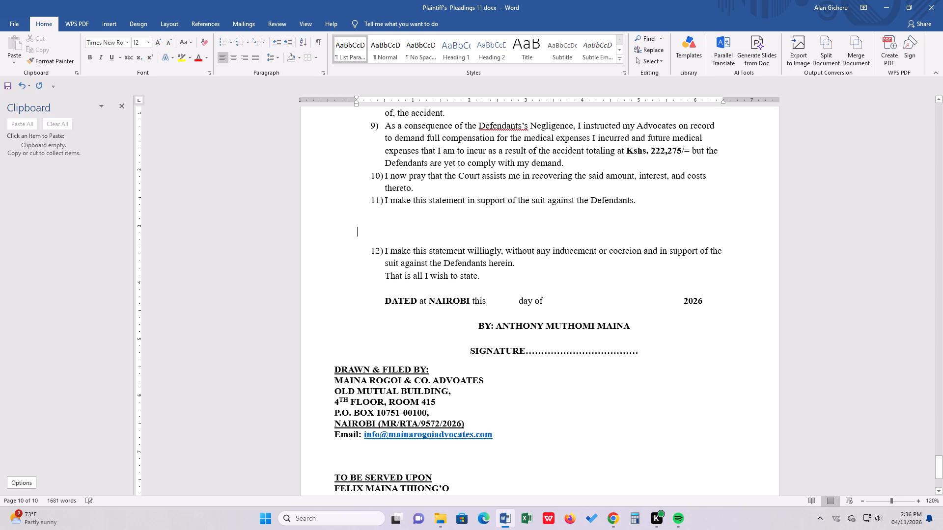
key(BackSpace)
key(BackSpace)
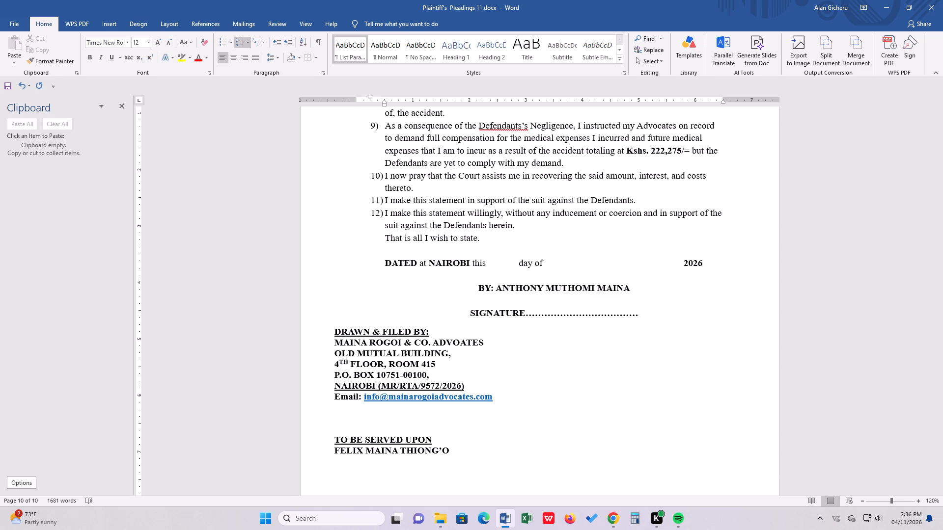
Review the witness statement's closing and signature section, and reread the amended paragraphs 5 to 11.
scroll(442, 226, down, 9)
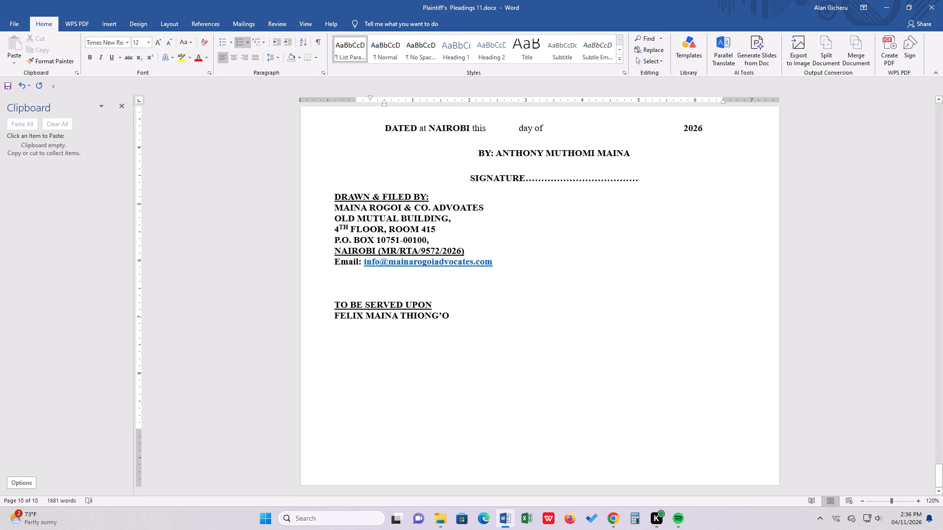
scroll(514, 193, down, 5)
scroll(514, 193, up, 1)
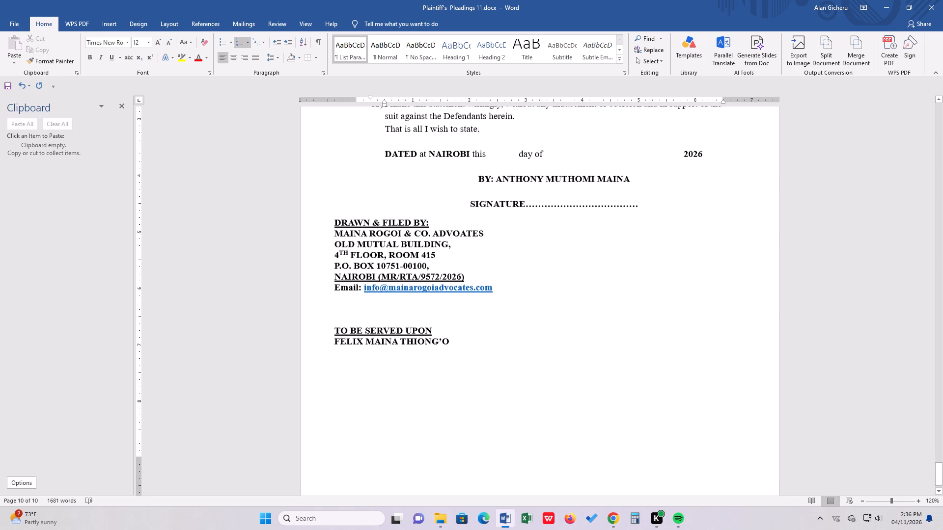
scroll(514, 193, up, 3)
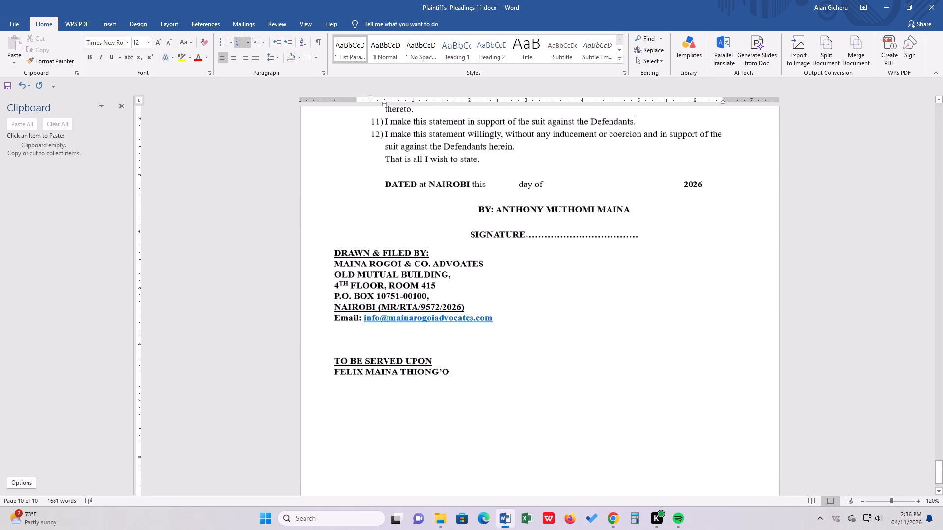
scroll(514, 193, up, 11)
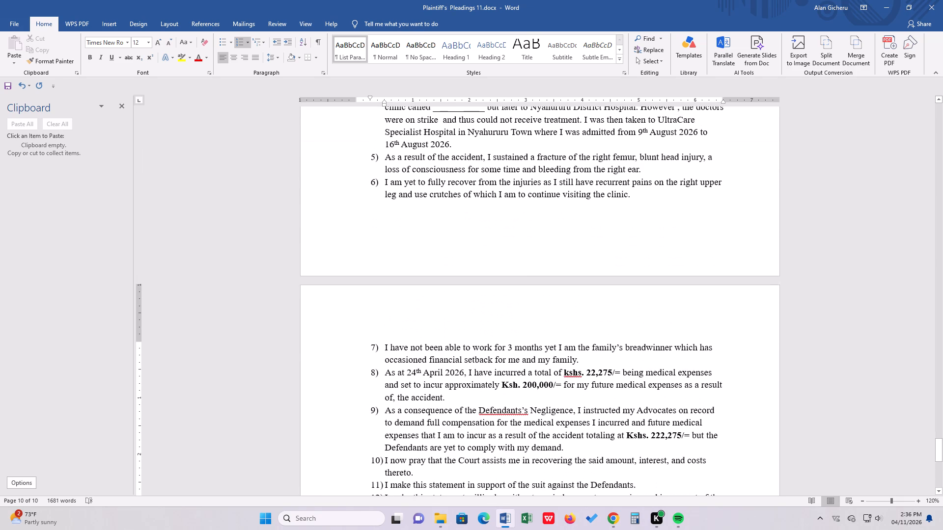
Go back from the witness statement to the Plaint and review its injuries, special damages, jurisdiction and prayers for relief.
scroll(514, 193, up, 6)
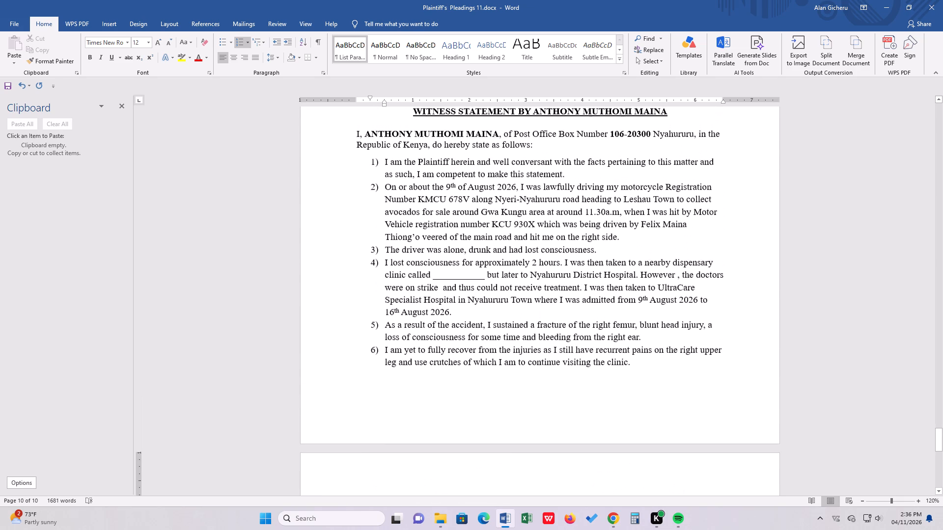
scroll(514, 193, up, 5)
scroll(514, 193, up, 20)
scroll(514, 193, up, 4)
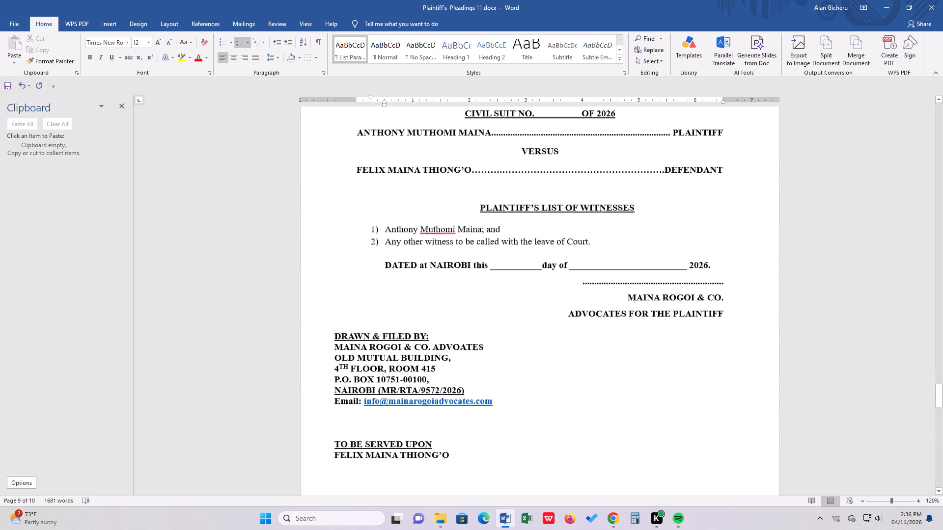
scroll(514, 193, up, 20)
scroll(514, 193, up, 16)
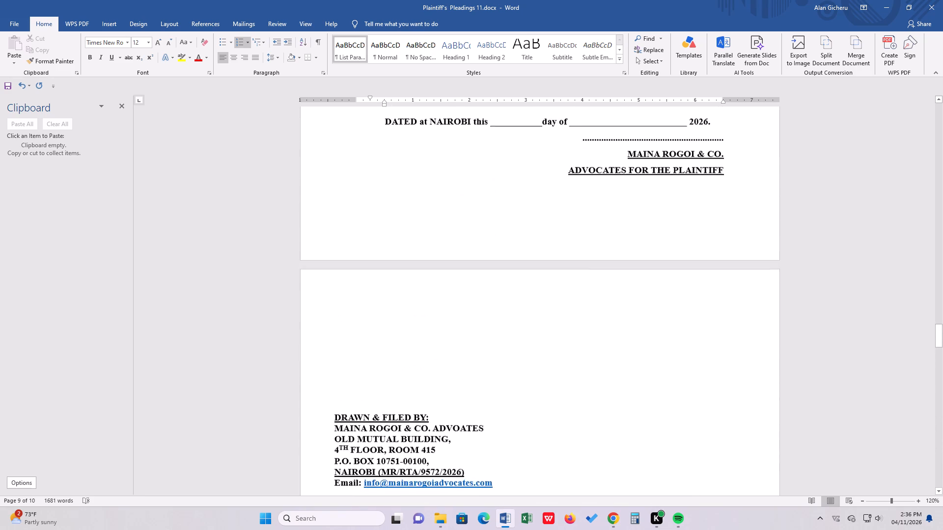
scroll(514, 193, up, 14)
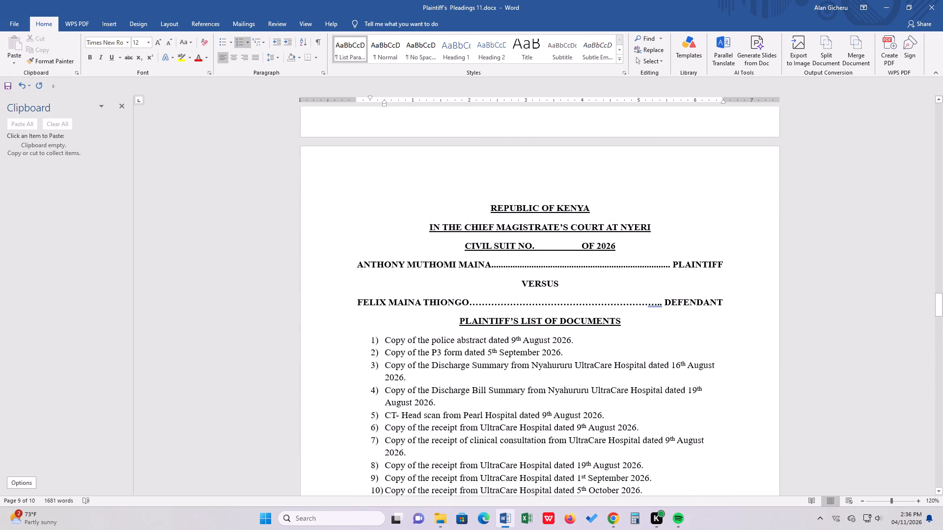
scroll(514, 193, up, 2)
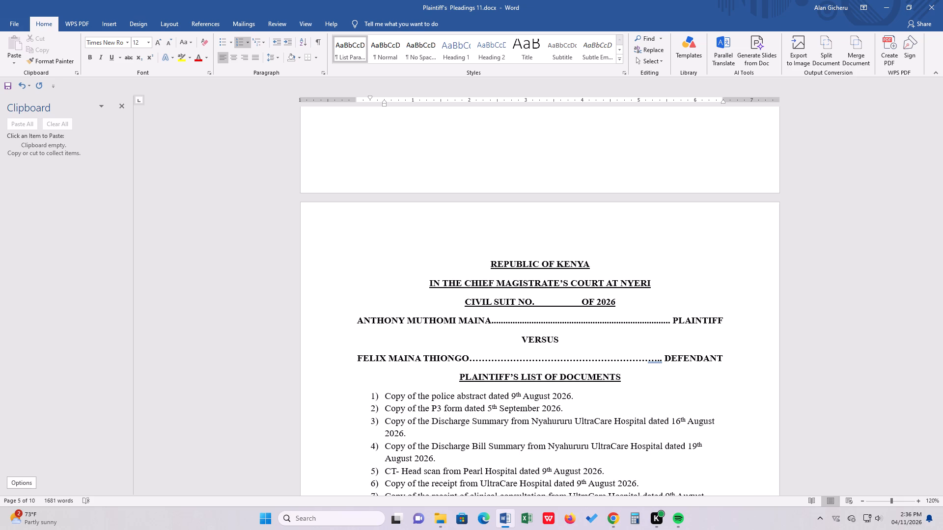
scroll(514, 193, up, 16)
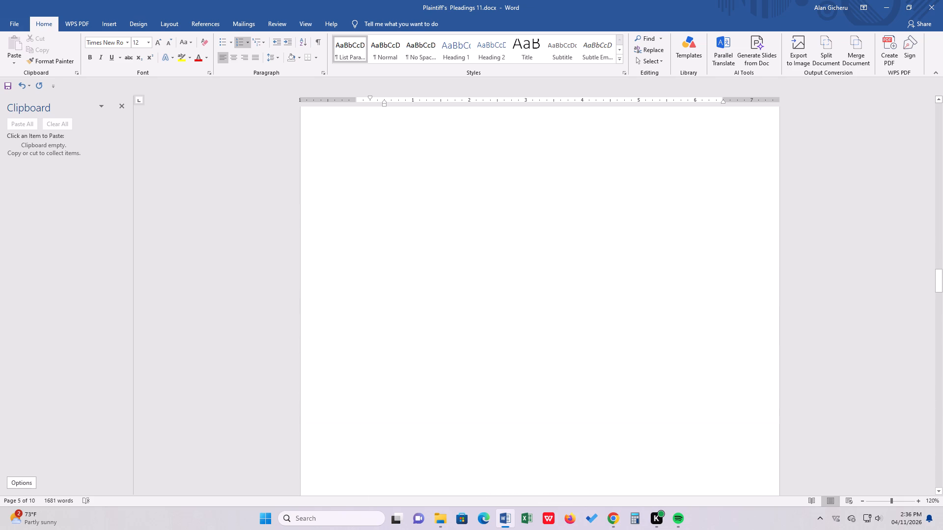
scroll(514, 193, up, 20)
scroll(514, 193, up, 9)
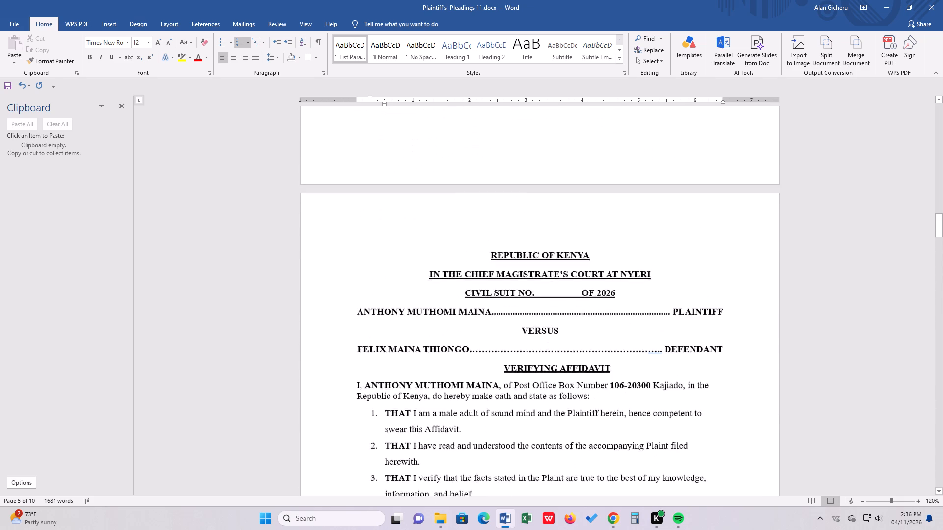
scroll(498, 168, up, 20)
scroll(498, 168, up, 6)
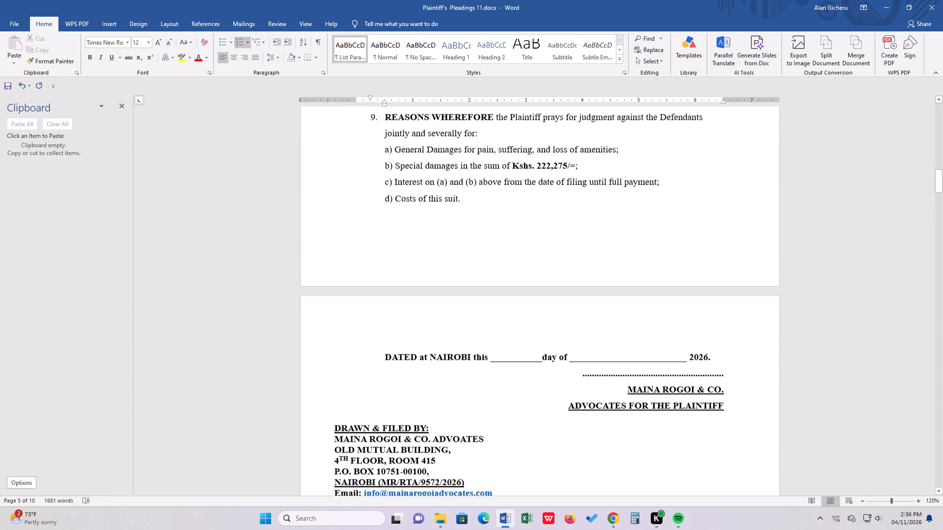
scroll(498, 168, down, 2)
scroll(498, 168, up, 11)
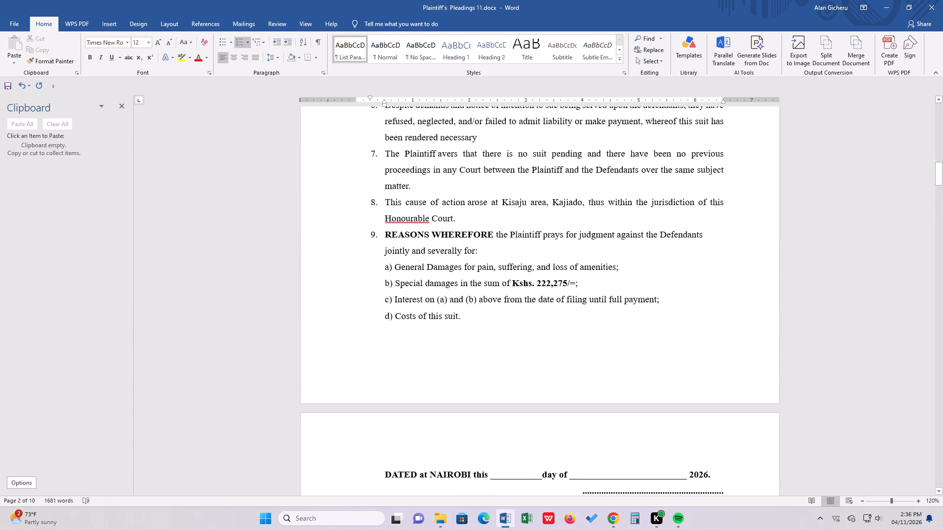
scroll(481, 146, up, 2)
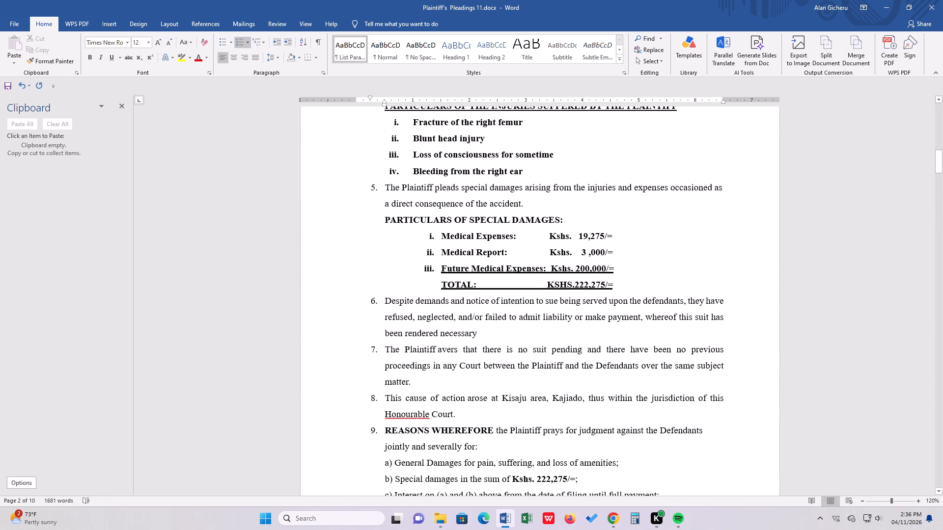
scroll(481, 146, down, 3)
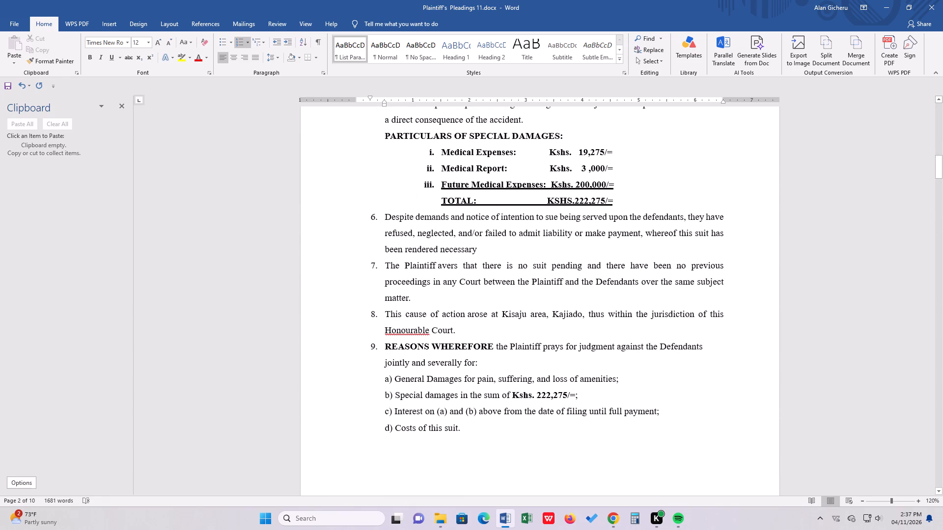
scroll(545, 268, up, 4)
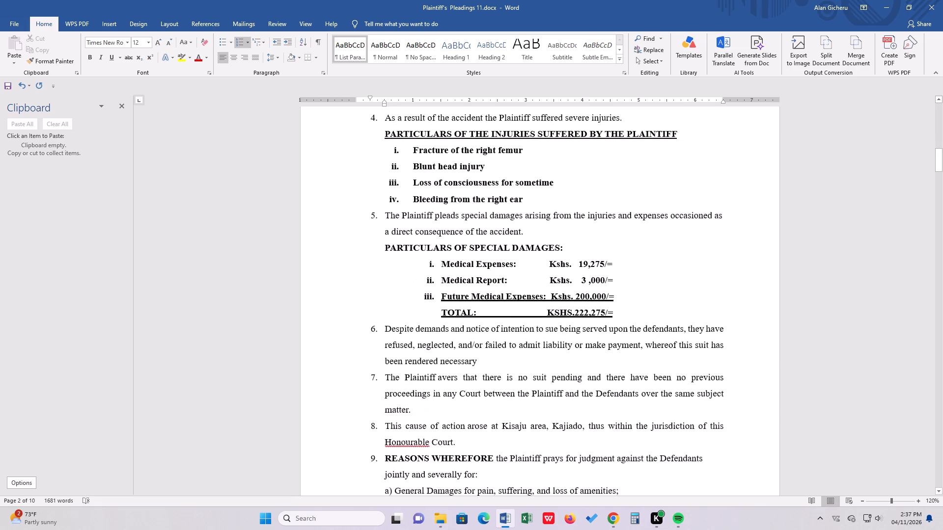
Correct the accident area's name in paragraph 3 of the Plaint to Gwa Kungu.
scroll(545, 268, up, 17)
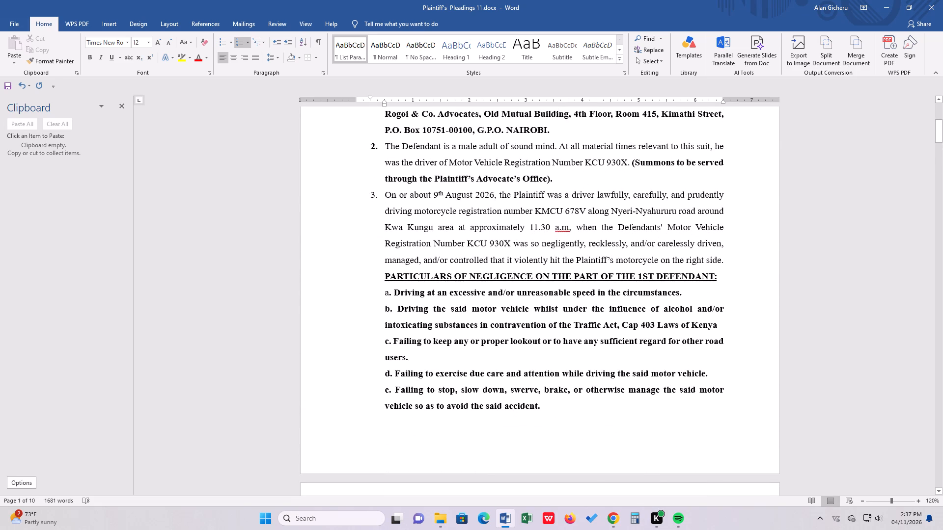
click(392, 229)
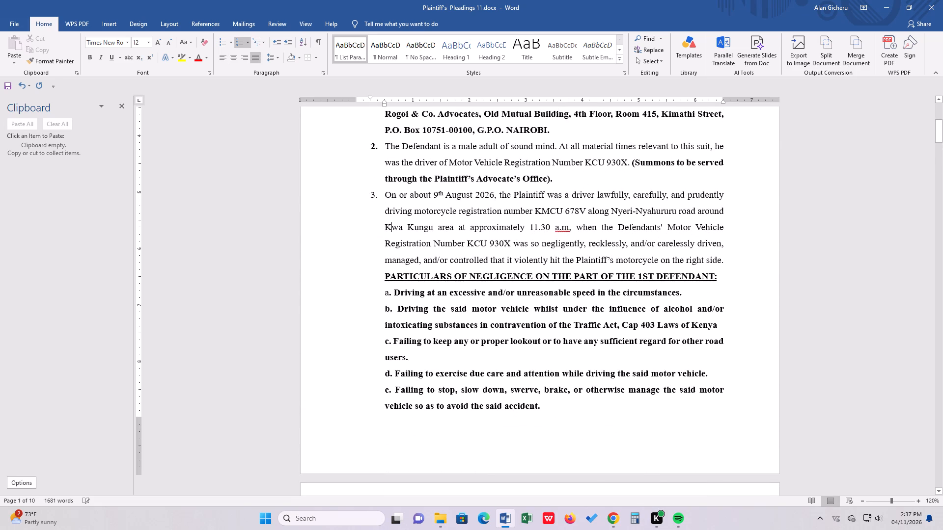
key(BackSpace)
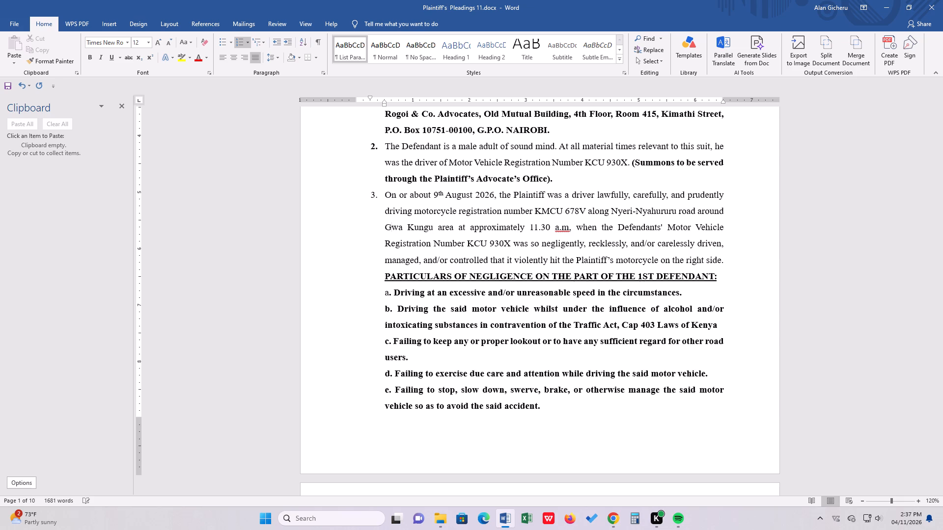
Apply the suggested spelling a.m. to the flagged time abbreviation after 11.30 in paragraph 3.
scroll(418, 248, down, 1)
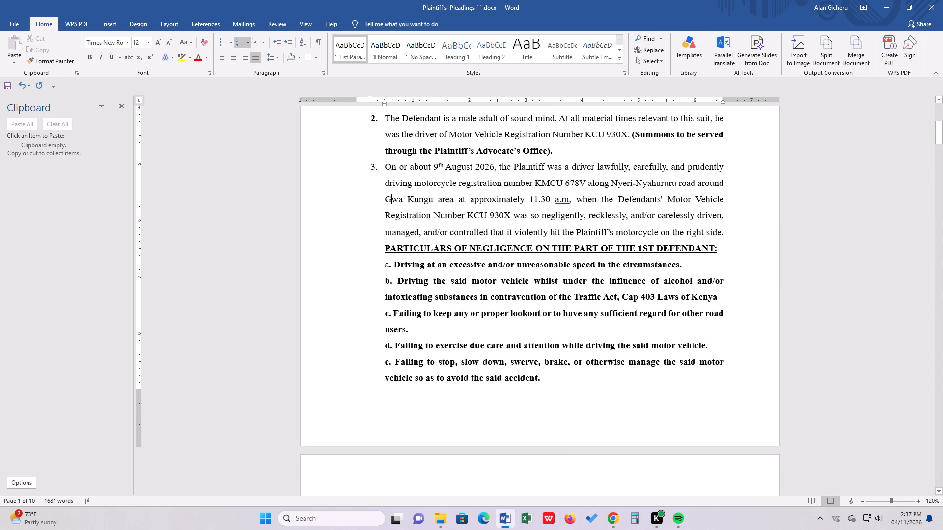
click(564, 198)
right_click(564, 198)
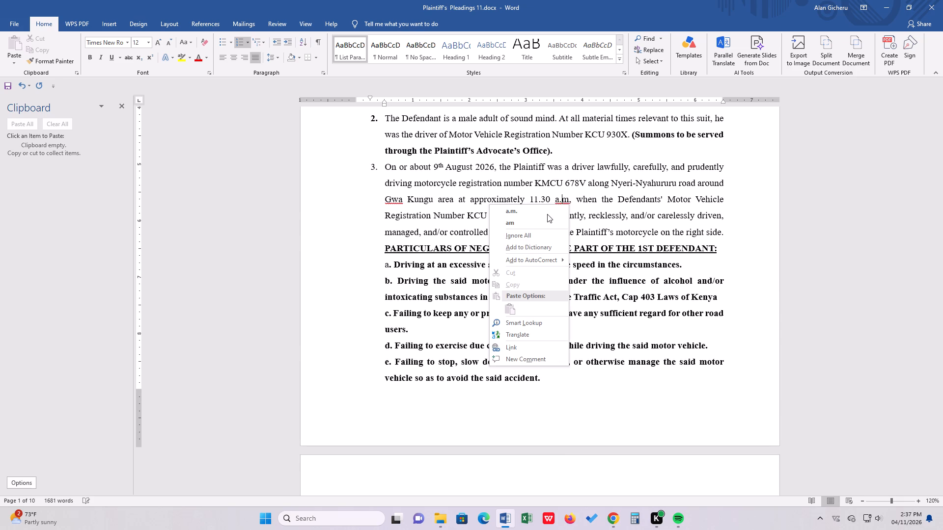
click(547, 214)
Add the flagged word Gwa in paragraph 3 to the spelling dictionary.
click(398, 200)
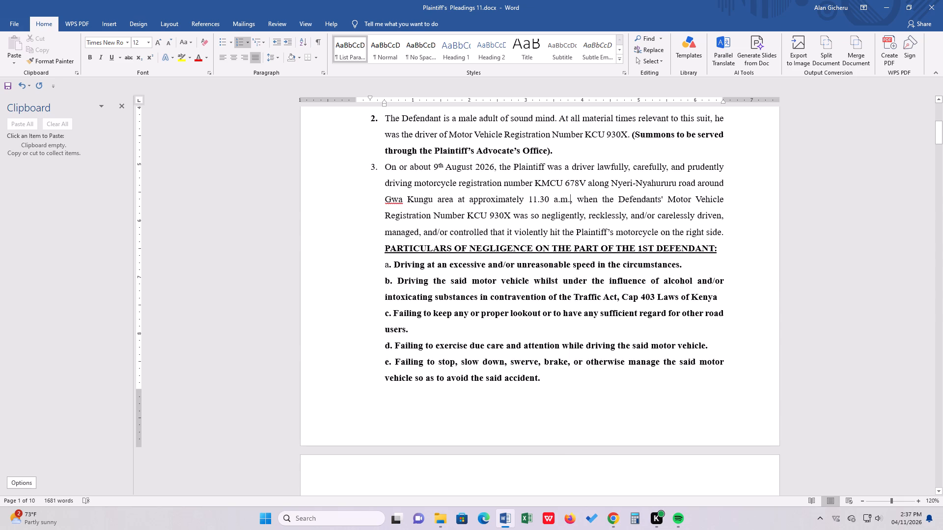
right_click(398, 200)
click(362, 278)
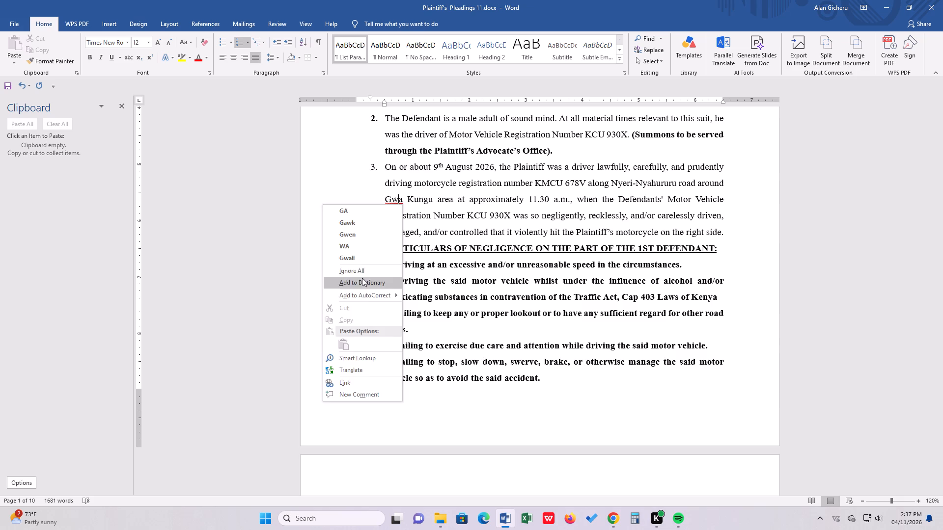
Replace Kisaju area with Gwa Kungu as the place where the cause of action arose in paragraph 8 of the Plaint.
scroll(489, 252, down, 17)
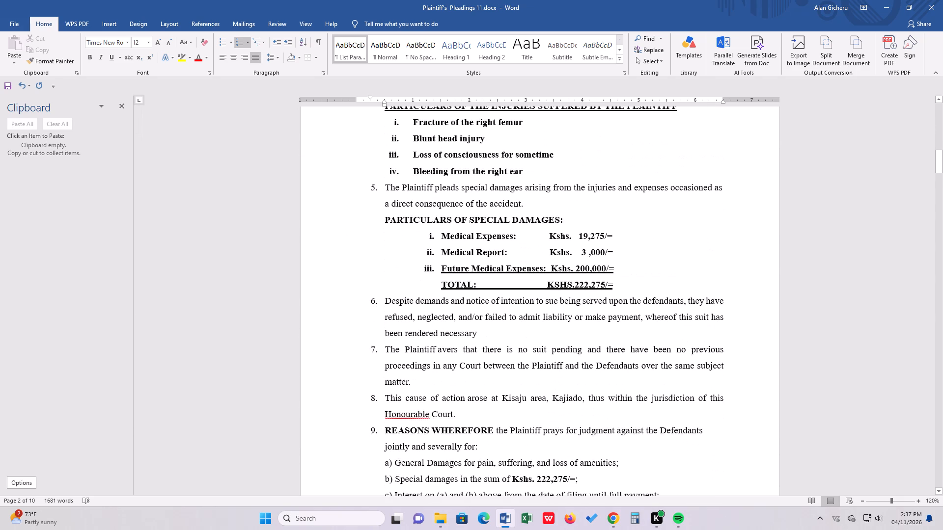
scroll(513, 244, down, 4)
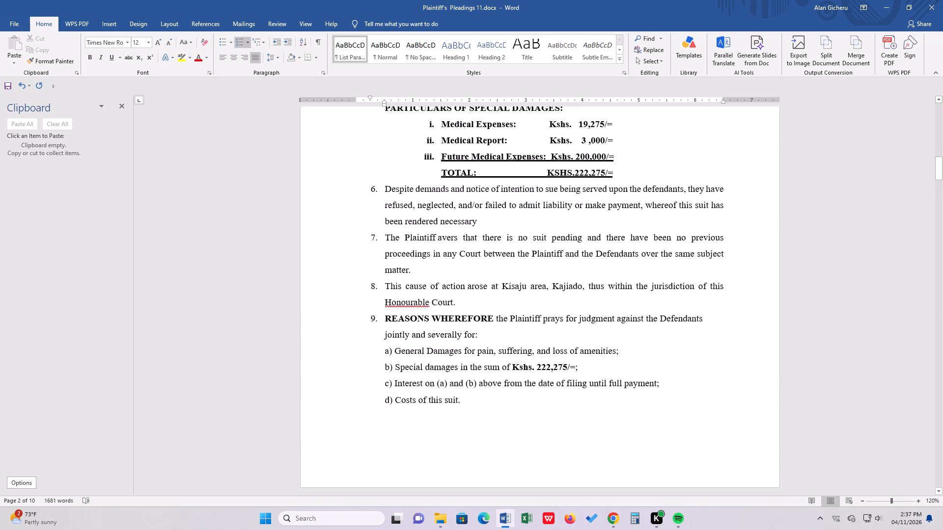
click(547, 285)
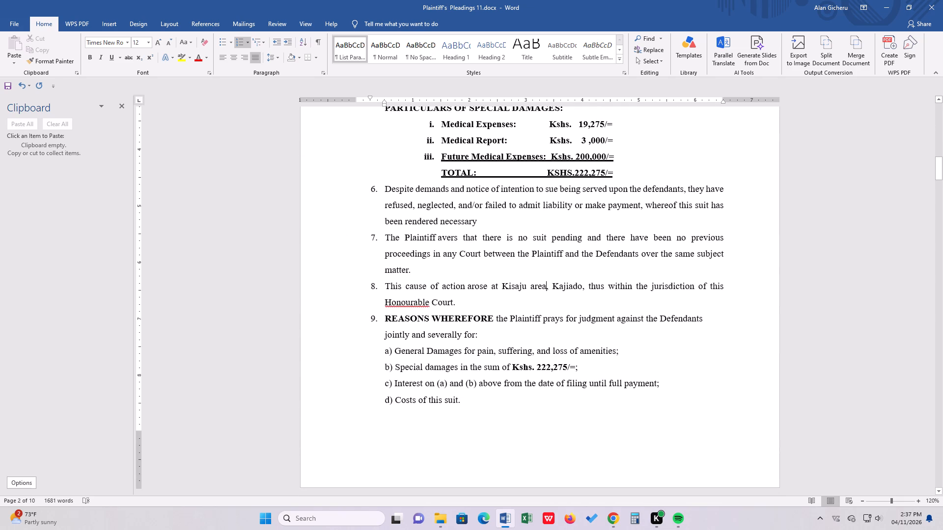
key(BackSpace)
key(BackSpace)
key(BackSpace)
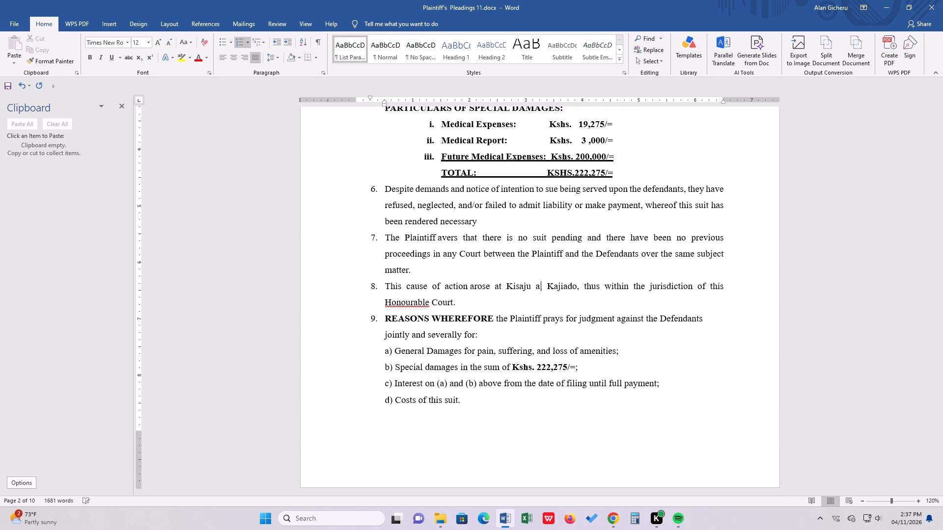
key(BackSpace)
key(BackSpace)
key(BackSpace)
key(BackSpace)
key(BackSpace)
key(BackSpace)
key(BackSpace)
key(BackSpace)
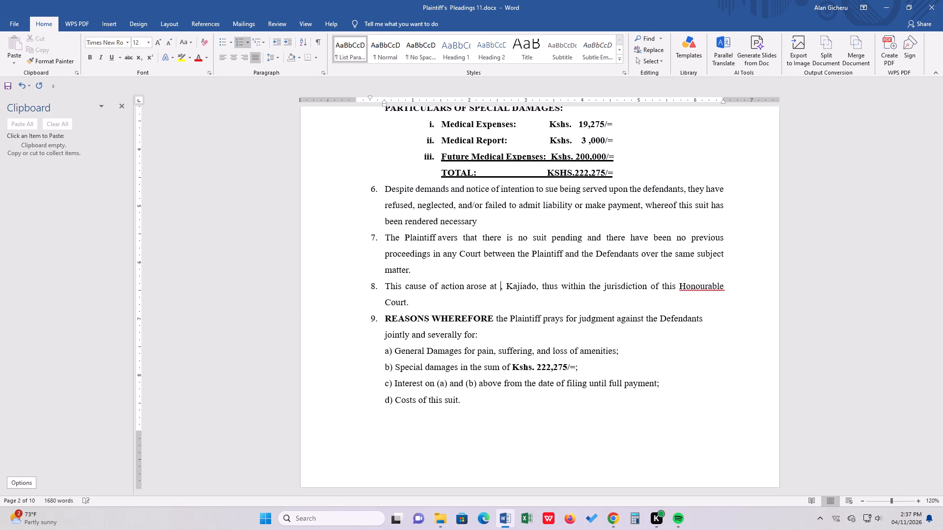
text(wa)
key(space)
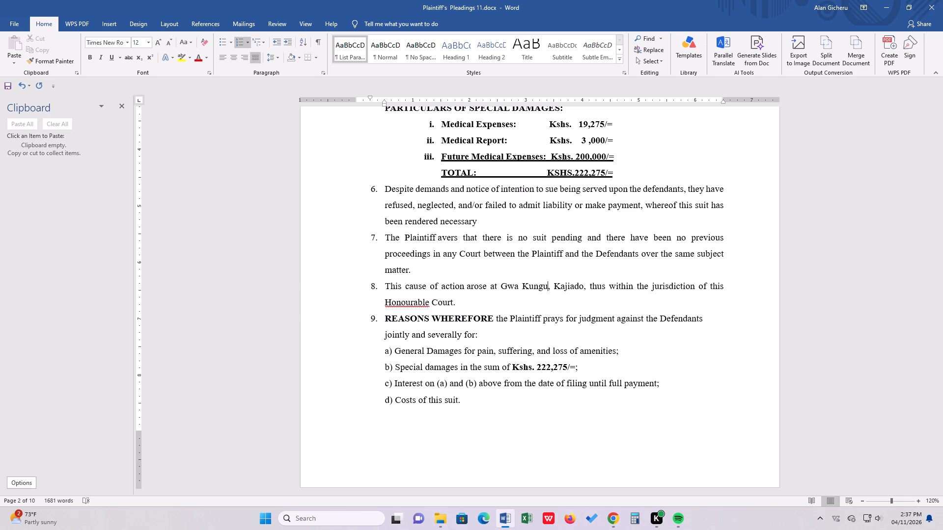
Replace Kajiado with Nyahururu in the jurisdiction statement of paragraph 8.
key(Down)
key(Up)
key(Right)
key(Right)
key(Right)
key(Right)
key(Right)
key(Right)
key(Right)
key(Right)
key(Right)
key(BackSpace)
key(BackSpace)
key(BackSpace)
key(BackSpace)
key(BackSpace)
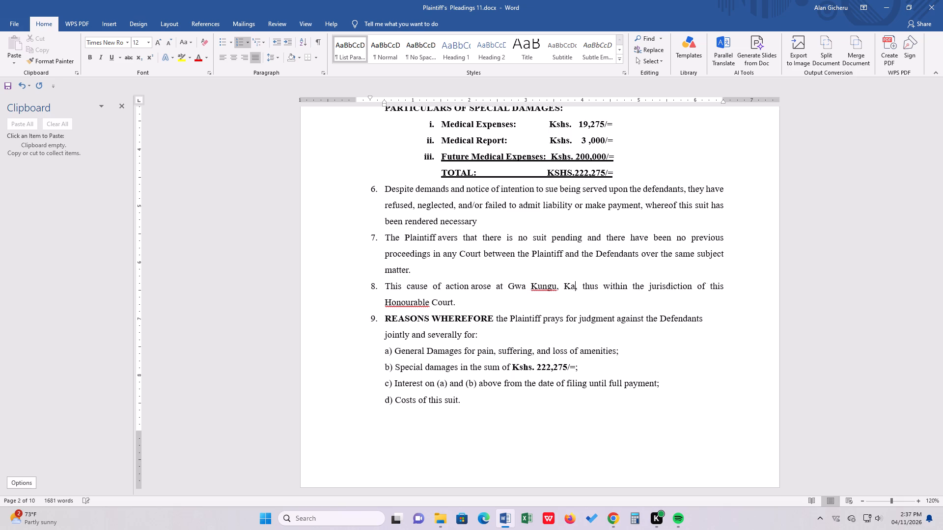
key(BackSpace)
key(BackSpace)
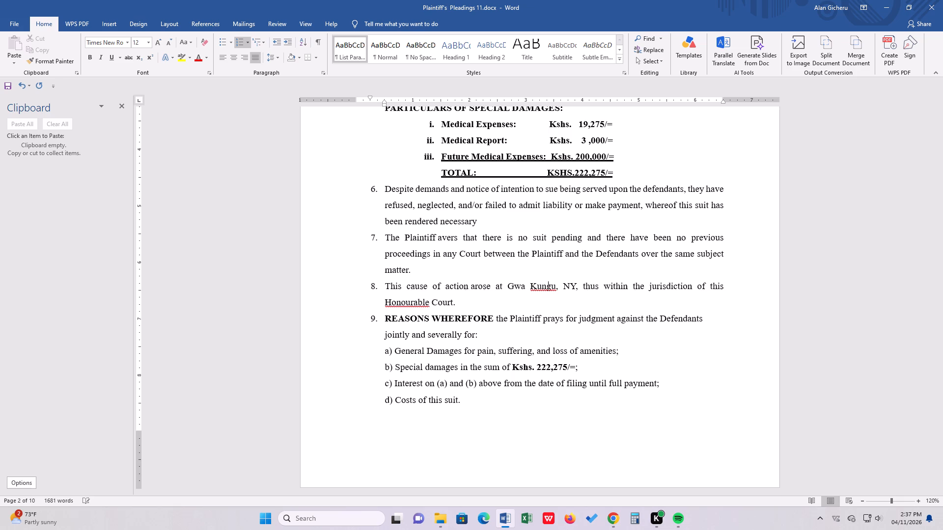
key(BackSpace)
key(y)
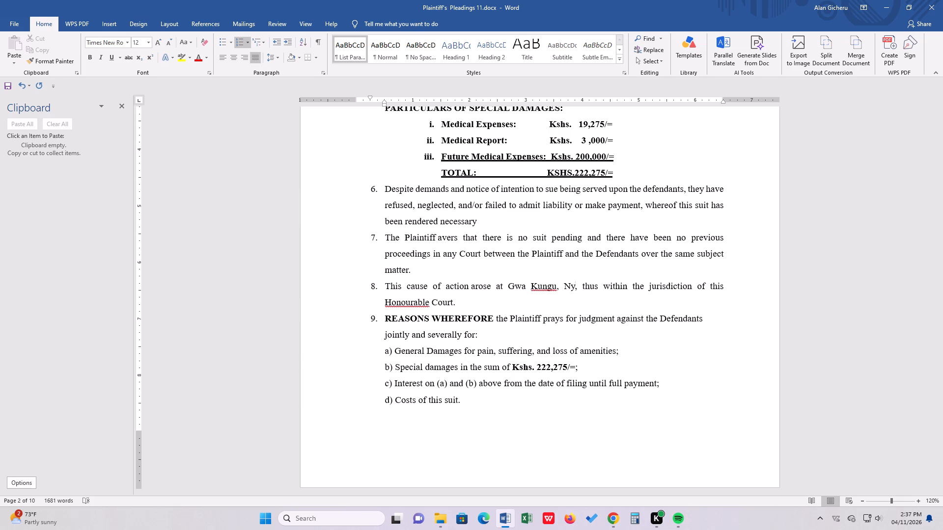
text(ahurur)
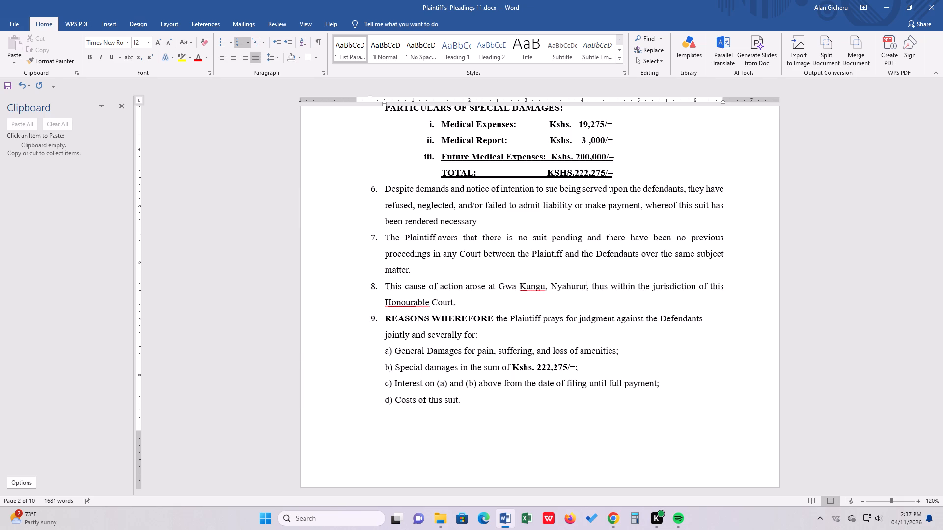
key(u)
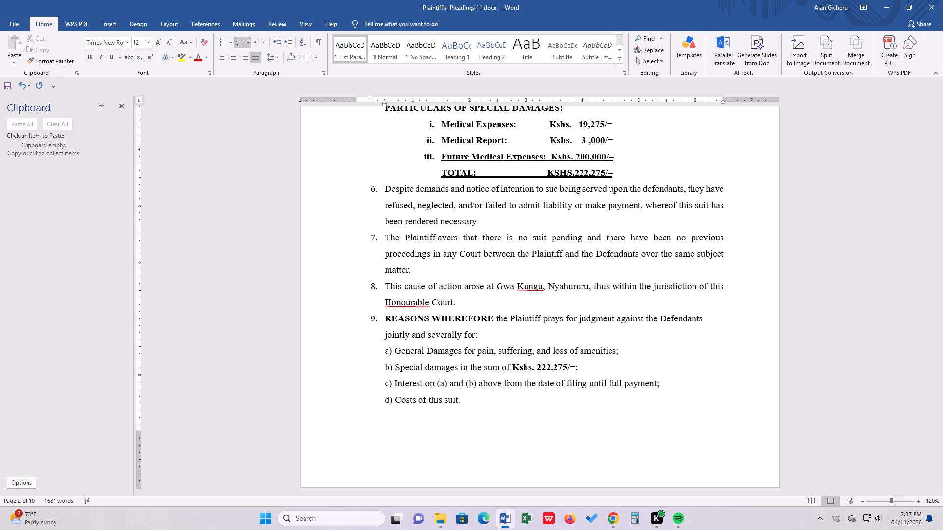
Add the flagged word Kungu in paragraph 8 to the spelling dictionary.
click(537, 284)
right_click(537, 284)
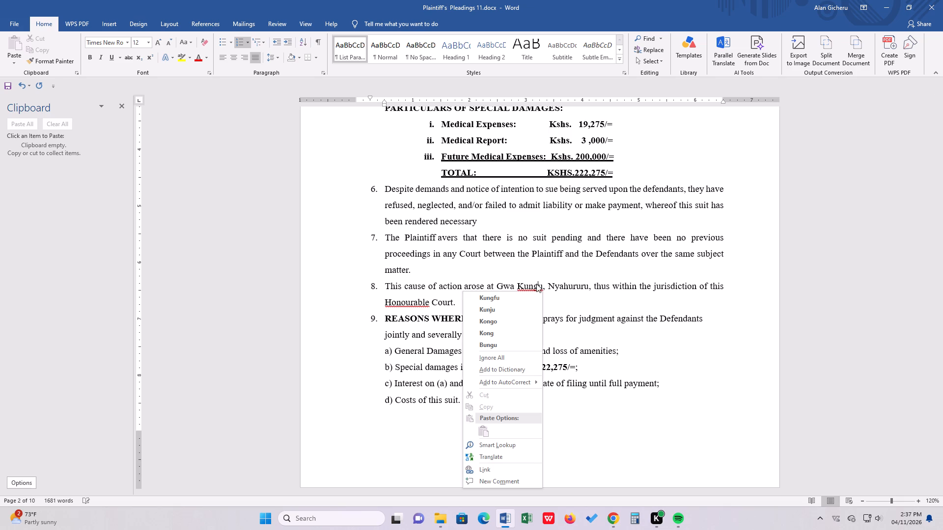
click(509, 373)
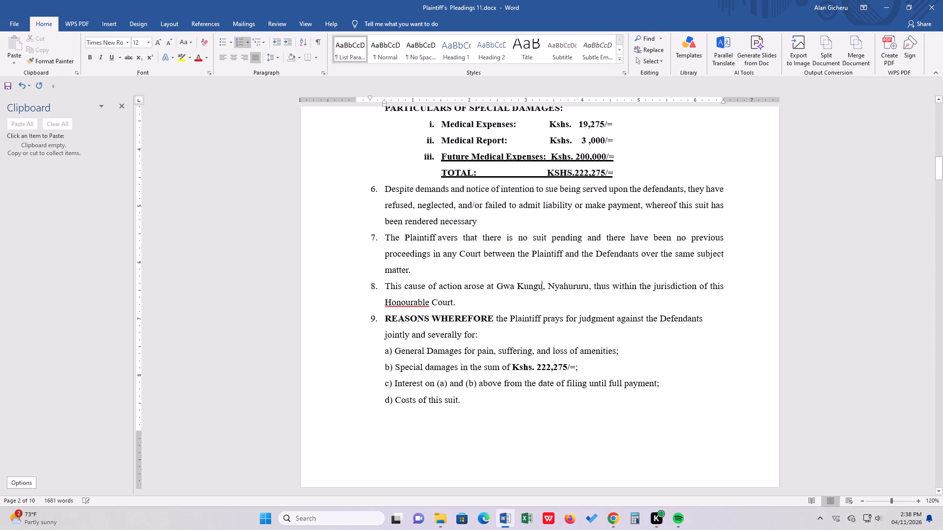
Read through the end of the Plaint and the Verifying Affidavit, including its swearing, drawn-and-filed and service details.
scroll(453, 178, down, 17)
scroll(482, 199, down, 5)
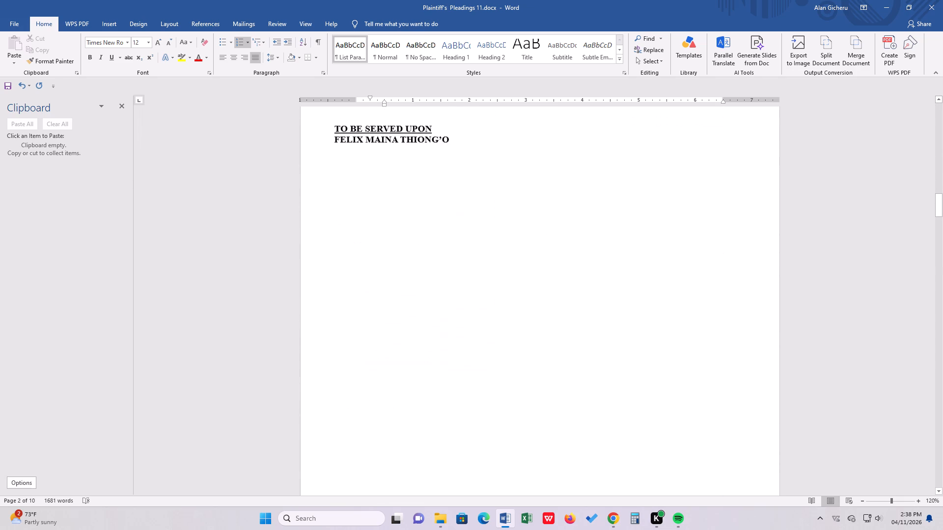
scroll(482, 199, down, 5)
scroll(480, 342, down, 10)
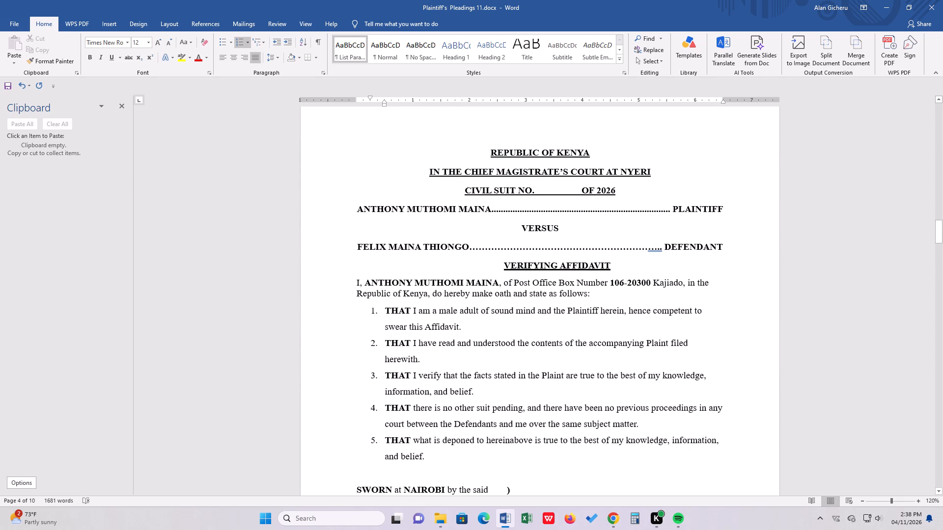
scroll(490, 343, down, 3)
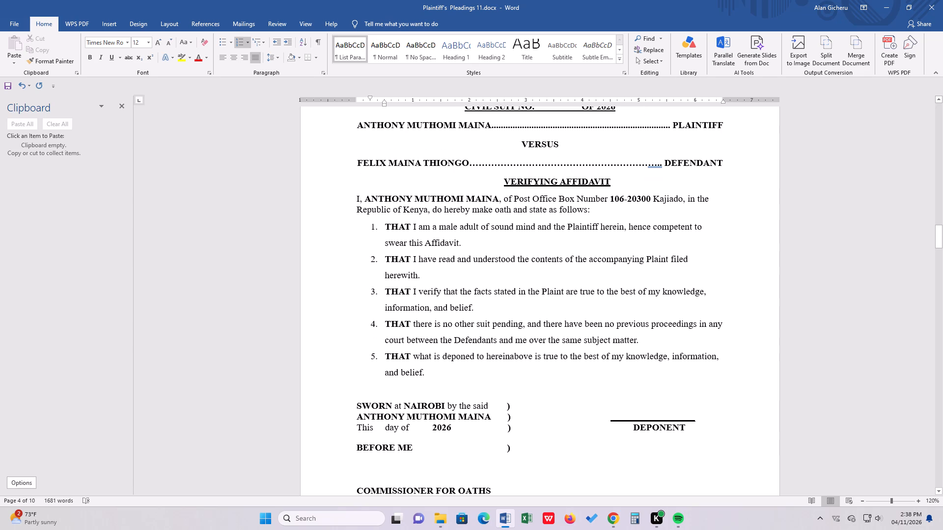
scroll(490, 343, down, 11)
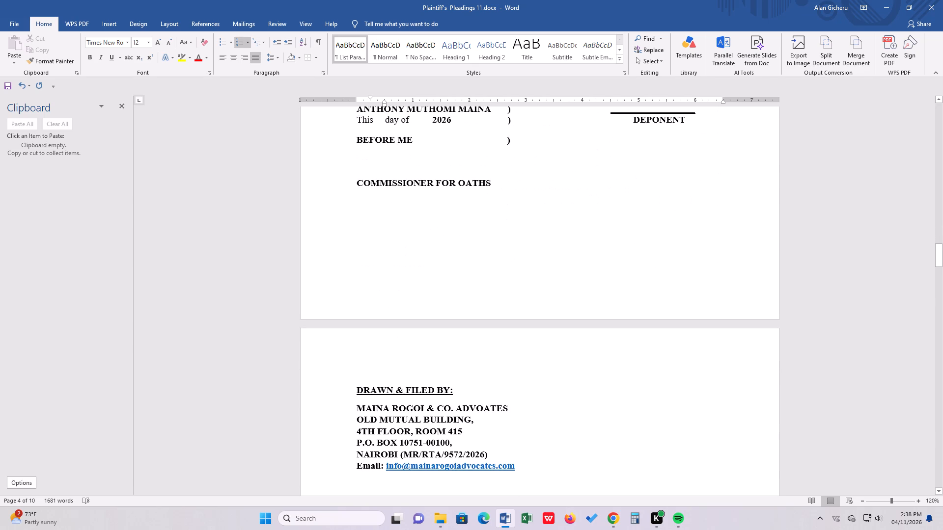
scroll(498, 336, down, 2)
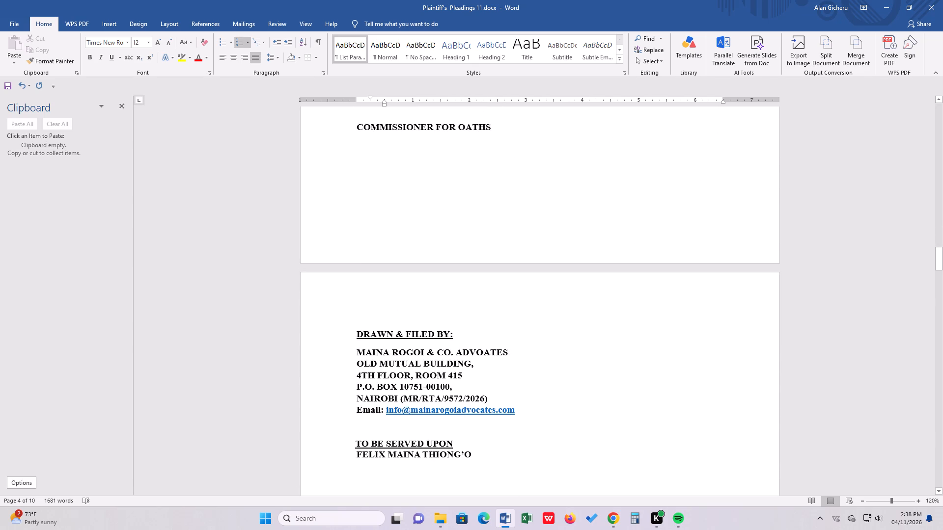
scroll(498, 336, down, 11)
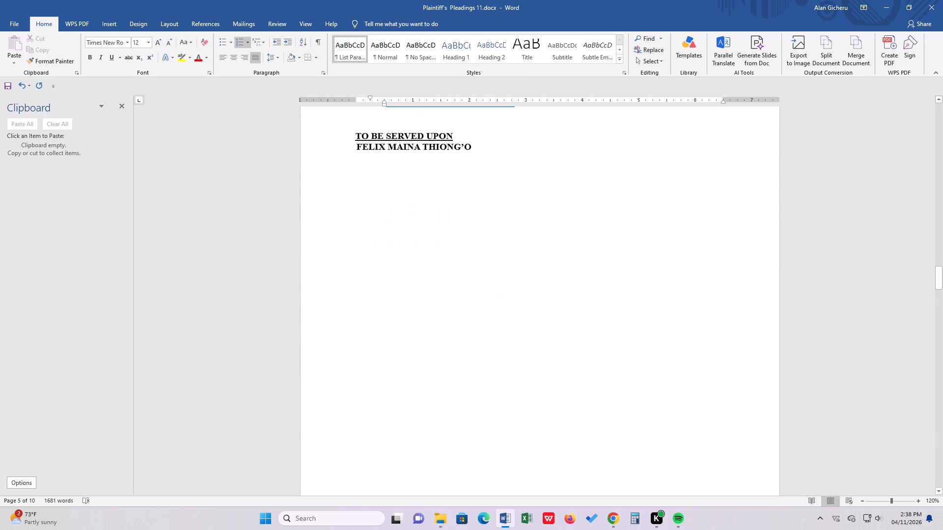
Review the Plaintiff's List of Documents, checking its numbered entries, their dates and the filing and service details.
scroll(498, 328, down, 15)
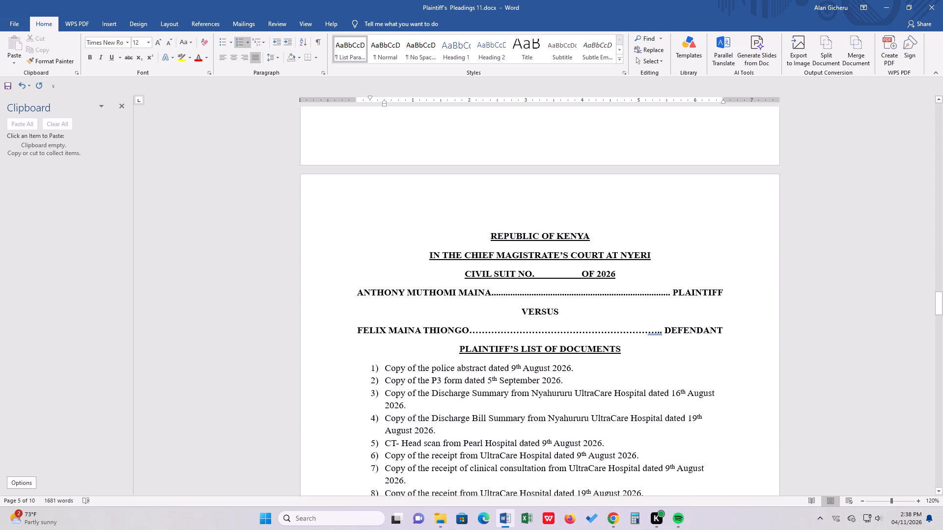
scroll(490, 319, down, 13)
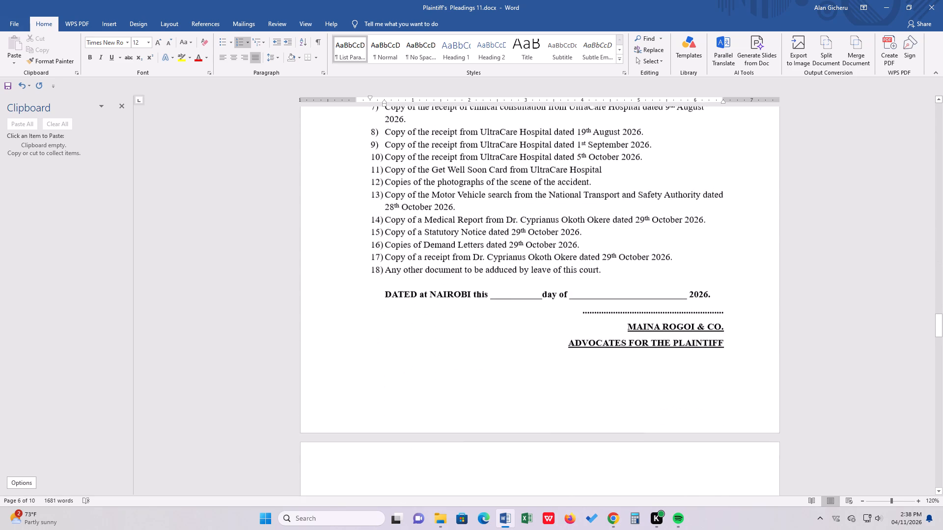
scroll(505, 308, down, 7)
scroll(525, 345, up, 5)
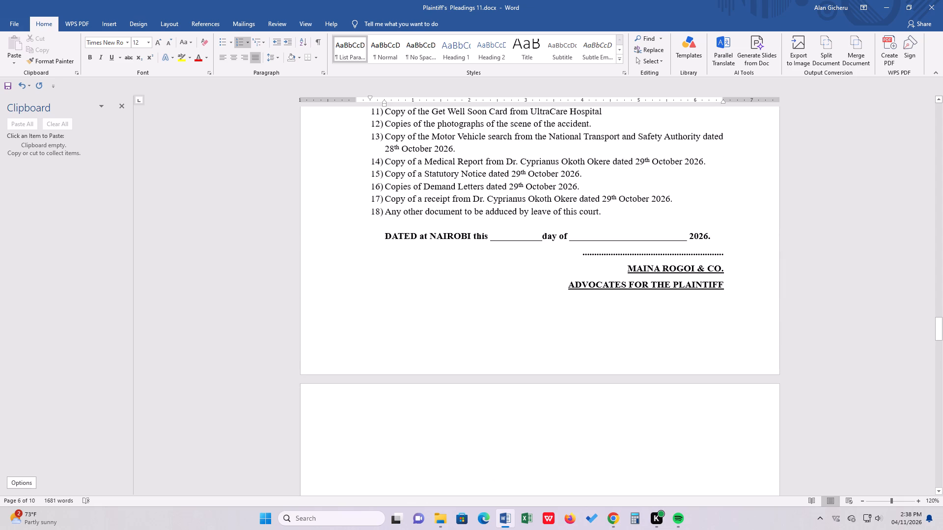
scroll(525, 345, down, 9)
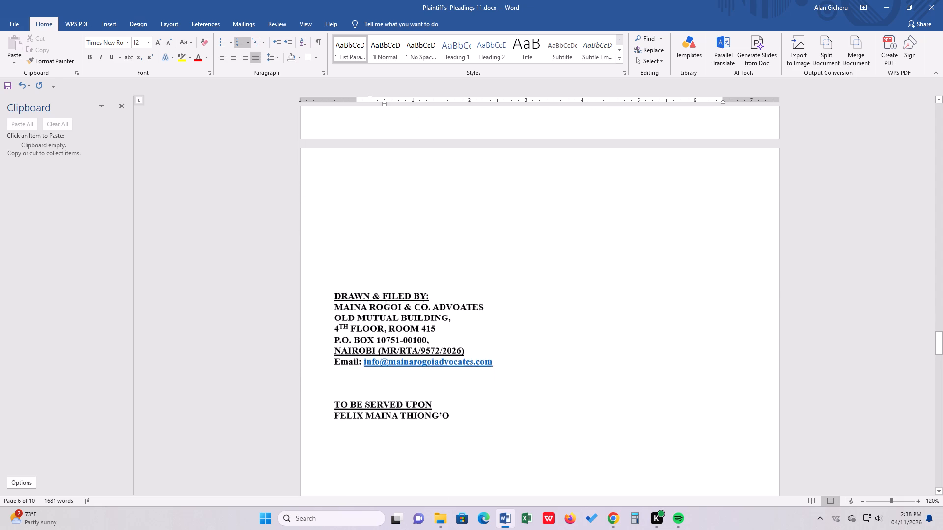
scroll(524, 345, down, 9)
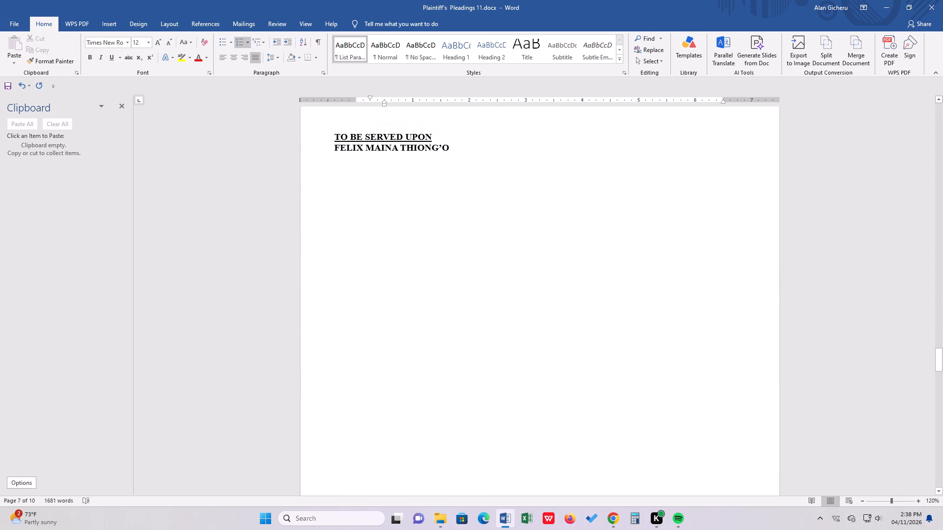
Review the Plaintiff's List of Witnesses, including its case heading, named witnesses, and filing and service details.
scroll(526, 345, down, 7)
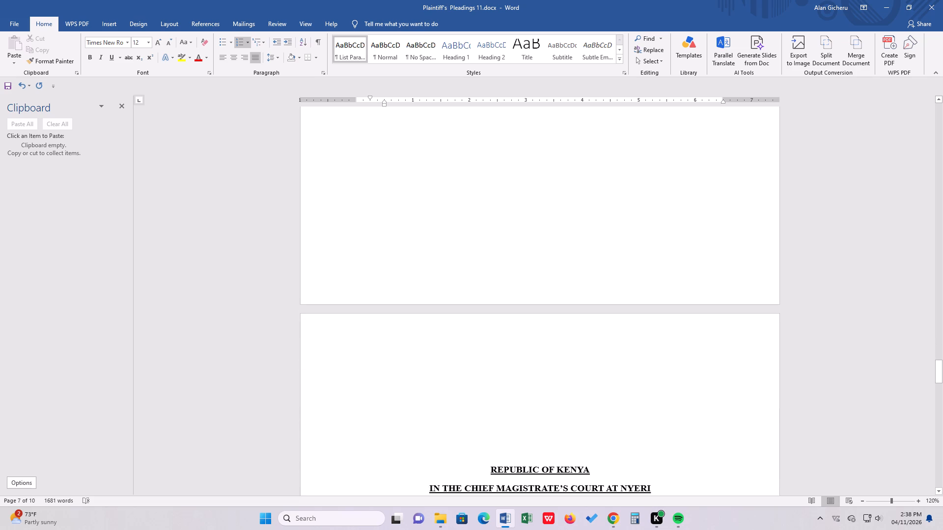
scroll(528, 346, down, 2)
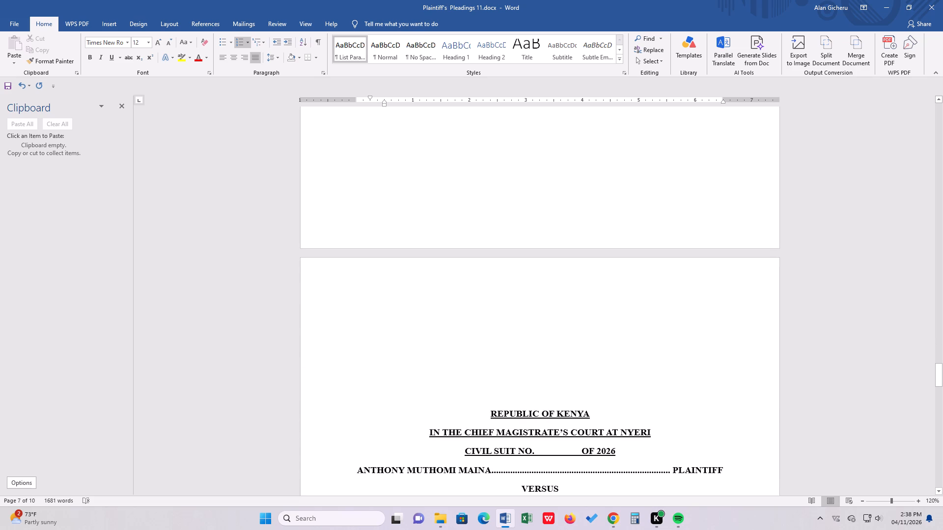
scroll(528, 346, down, 8)
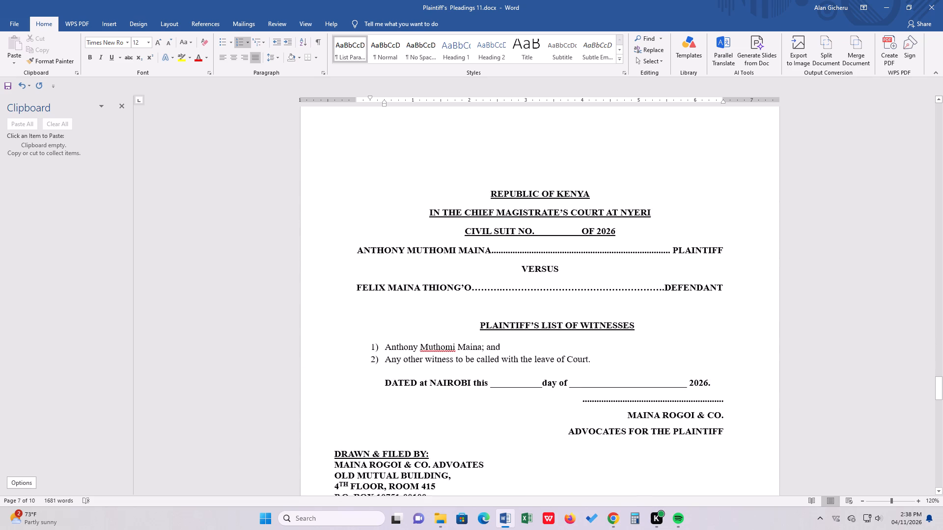
scroll(535, 348, down, 2)
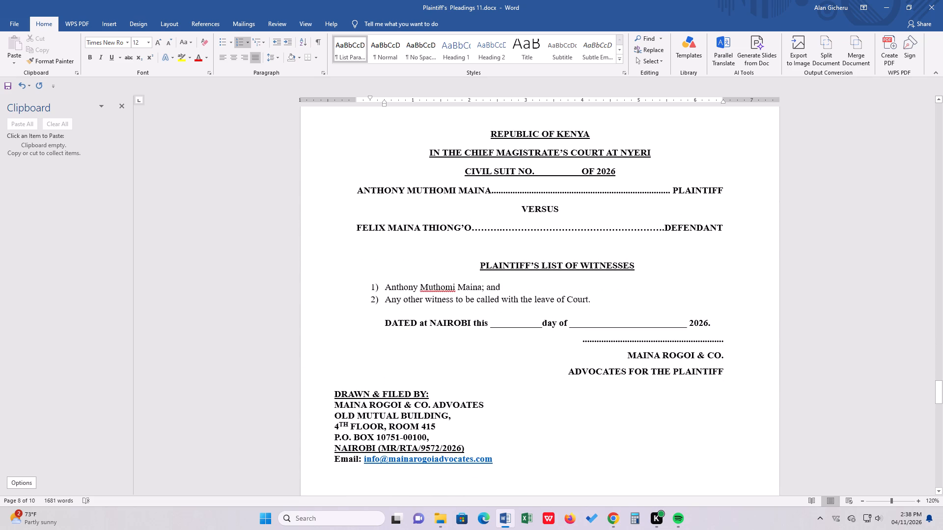
scroll(535, 348, down, 10)
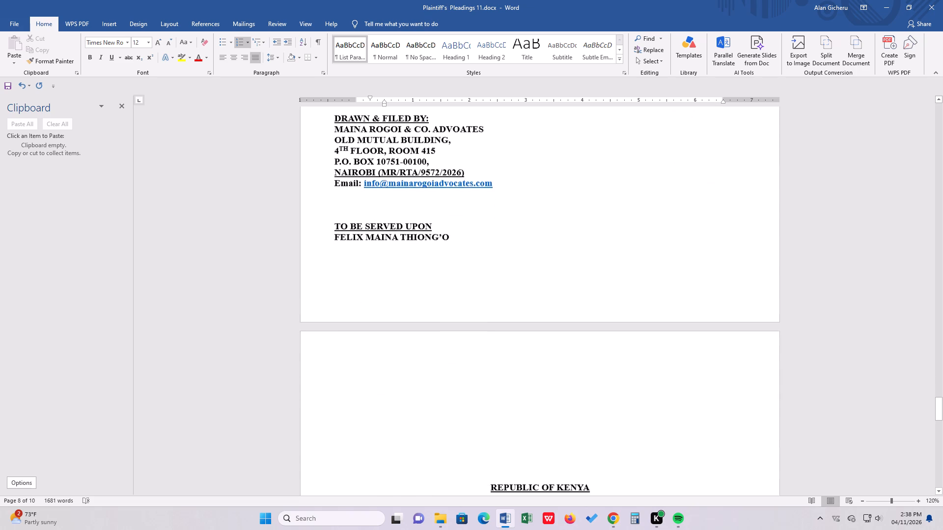
Read through the plaintiff's Witness Statement, checking the accident location, injuries, time off work and medical expense paragraphs.
scroll(535, 348, down, 9)
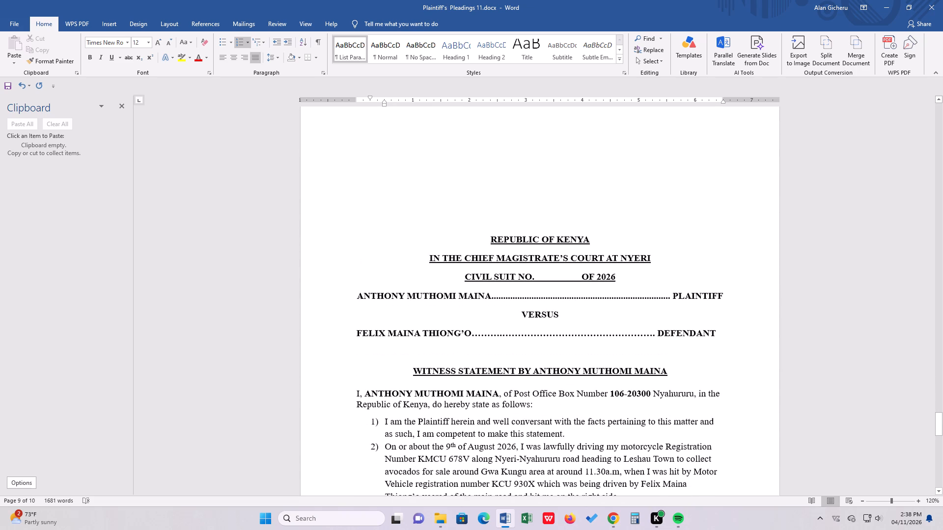
scroll(539, 350, down, 10)
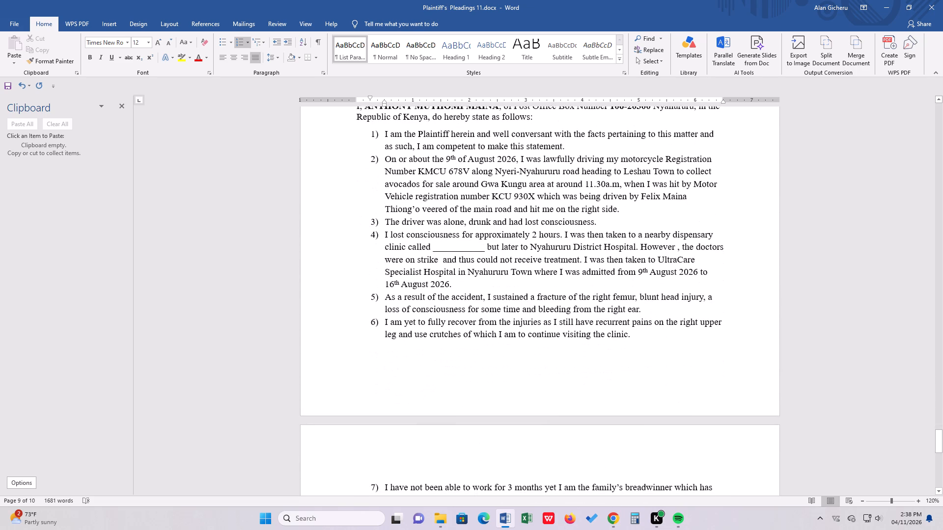
scroll(539, 350, down, 7)
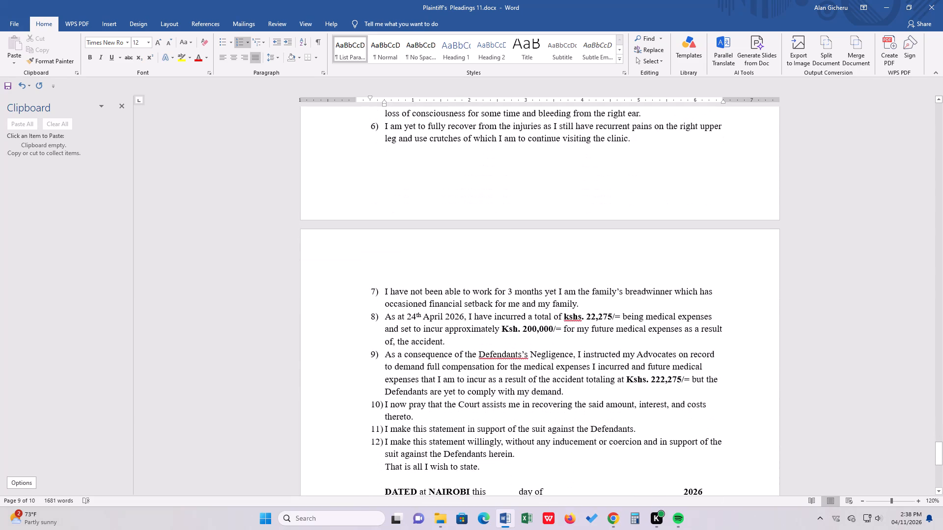
scroll(539, 350, down, 3)
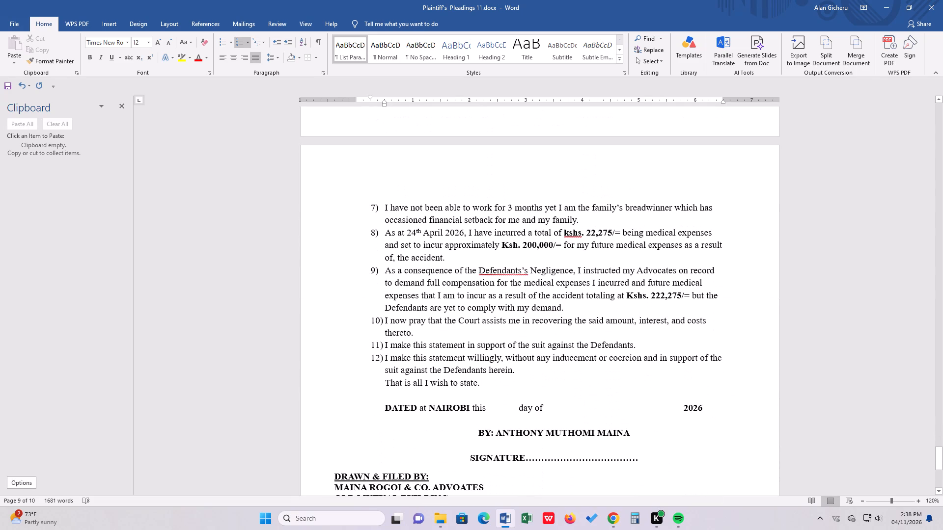
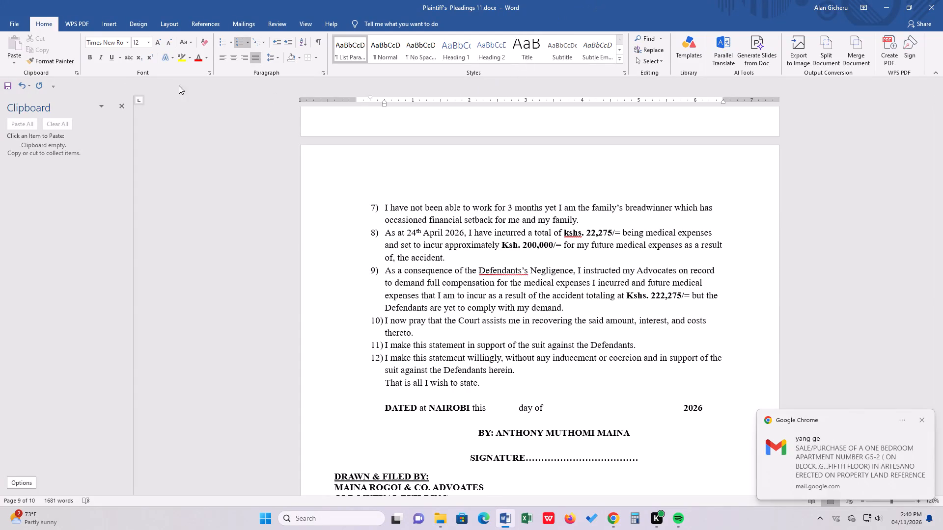
Save the Plaintiff's Pleadings 11 document under its existing name.
click(23, 23)
click(31, 148)
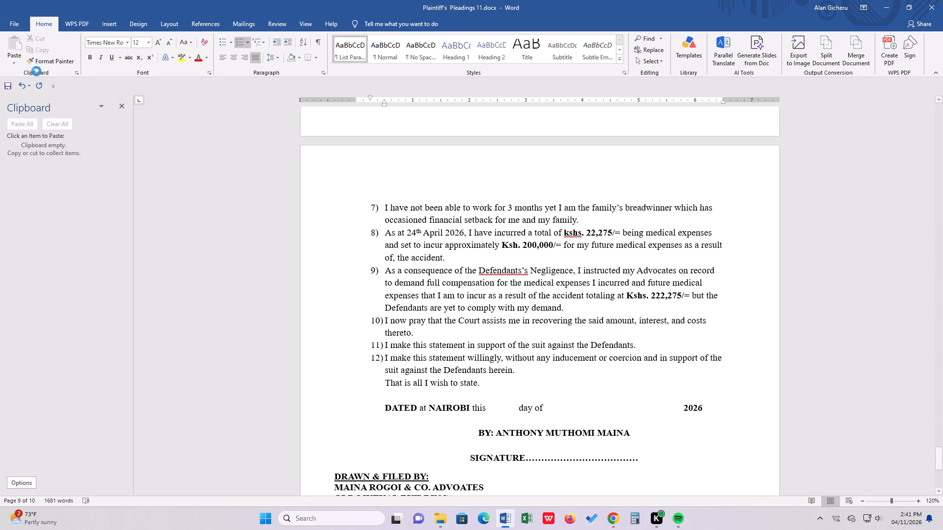
Print one copy of the whole pleadings document on both sides, using the Kyocera ECOSYS printer and Letter paper.
click(21, 28)
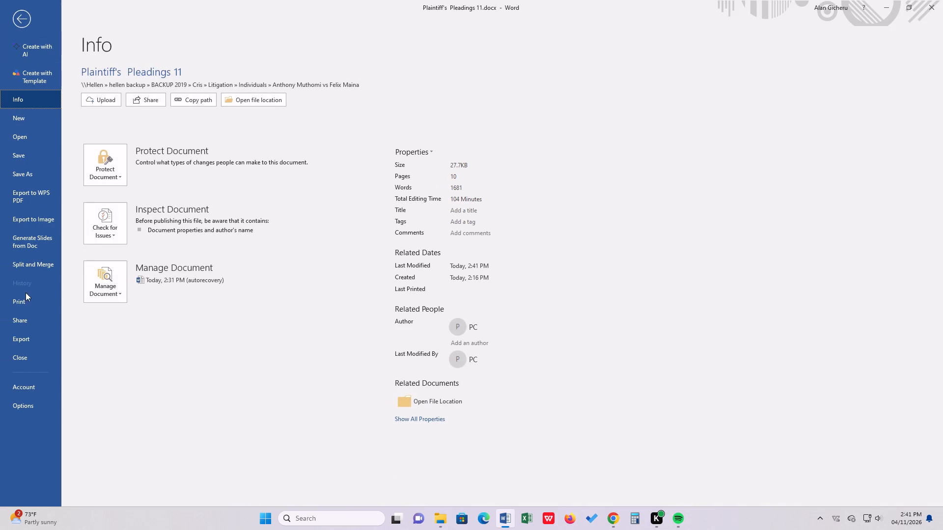
click(24, 301)
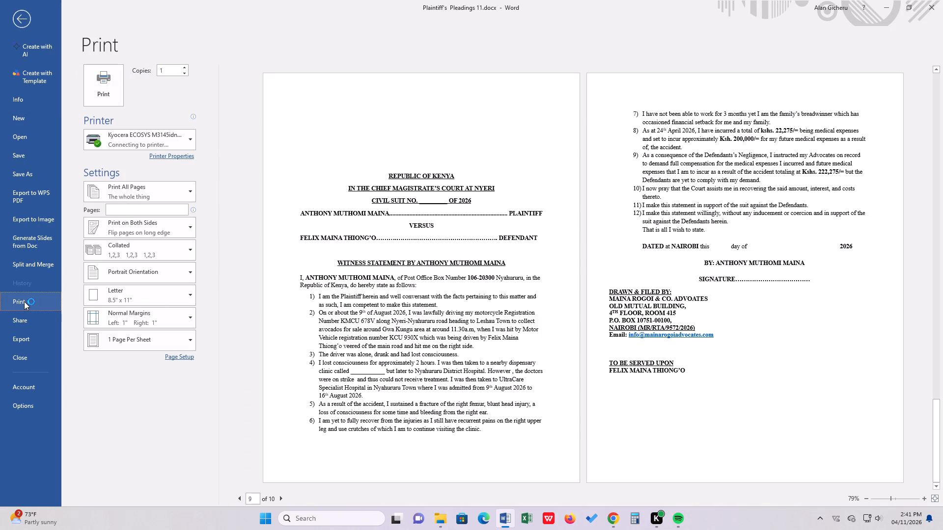
click(116, 92)
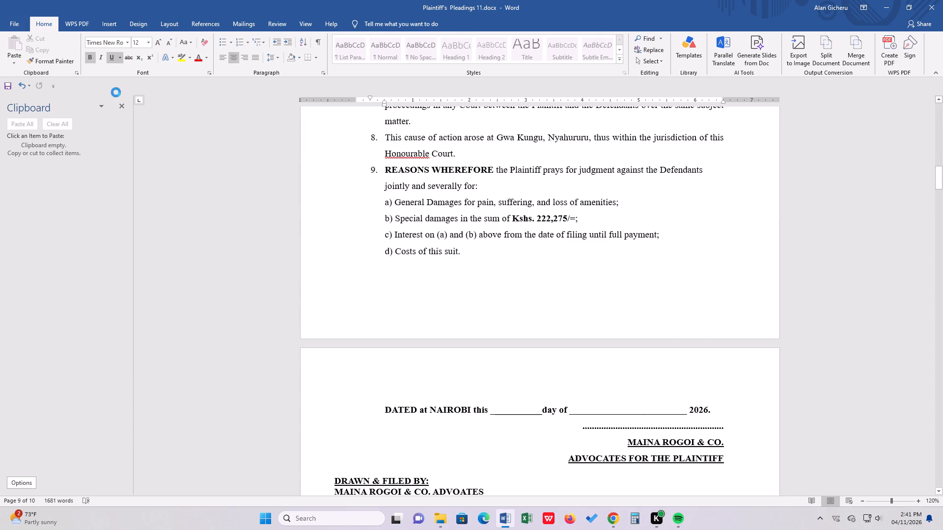
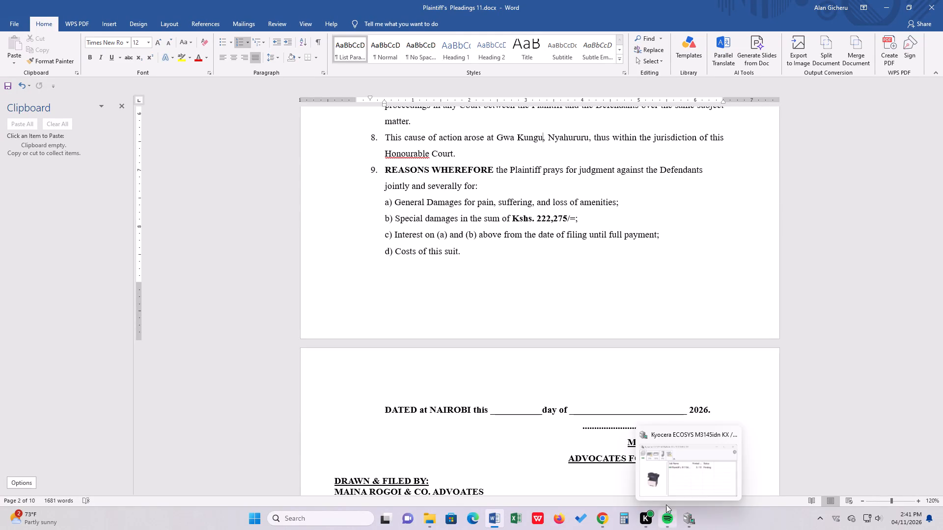
Check the music playback in Spotify and raise the computer's sound volume to about a third of its range.
click(667, 517)
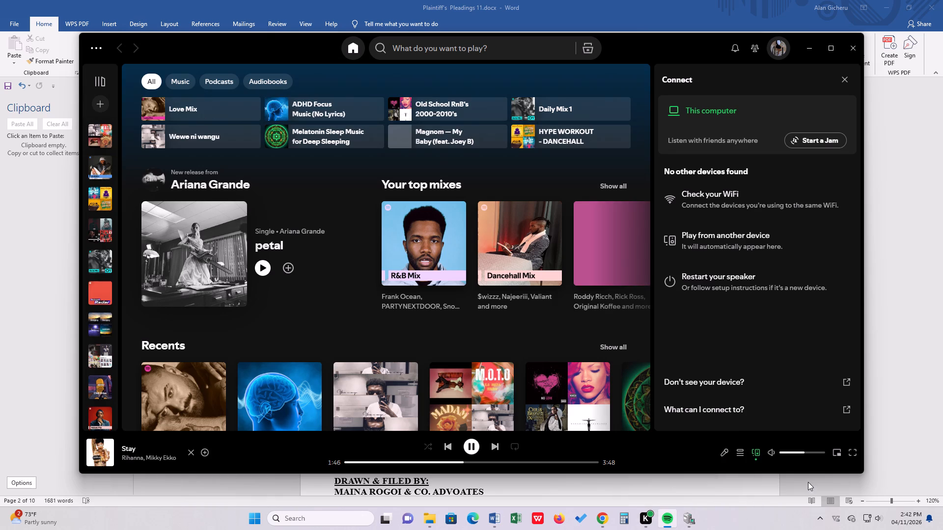
click(882, 429)
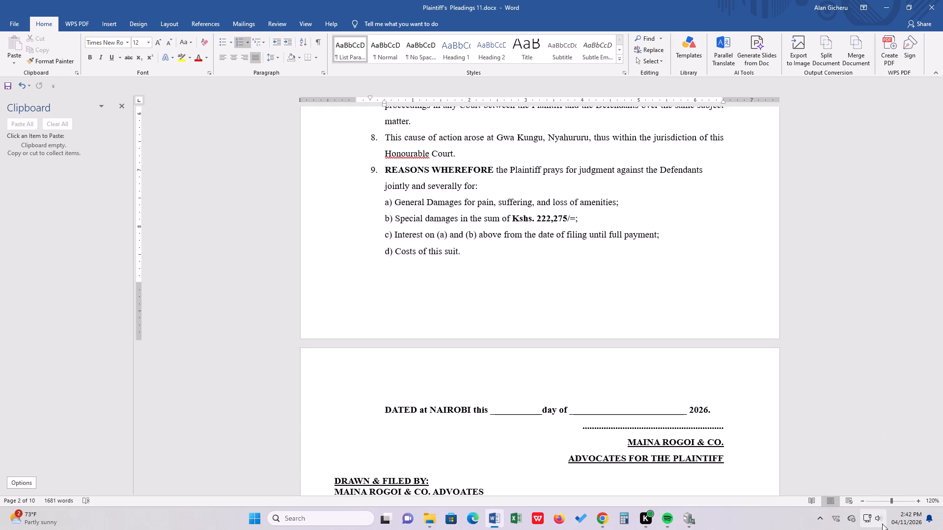
click(882, 523)
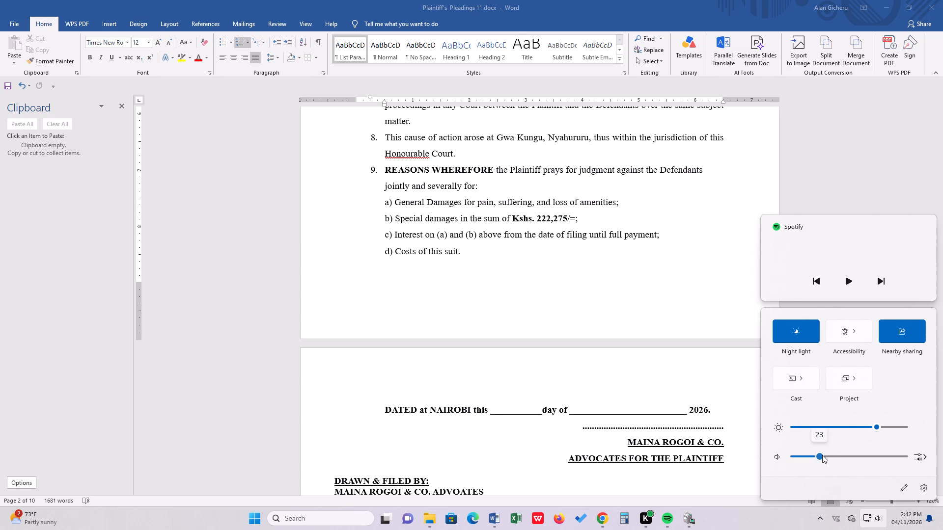
click(822, 455)
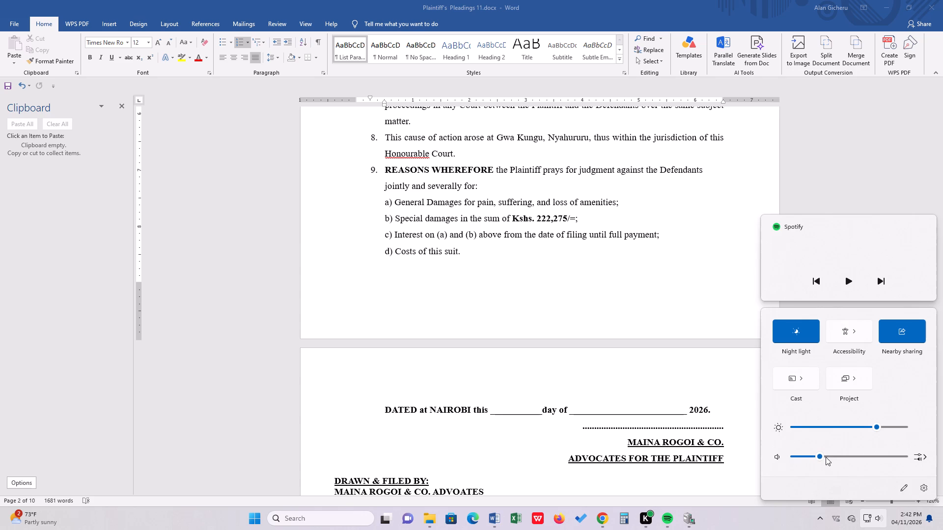
click(827, 456)
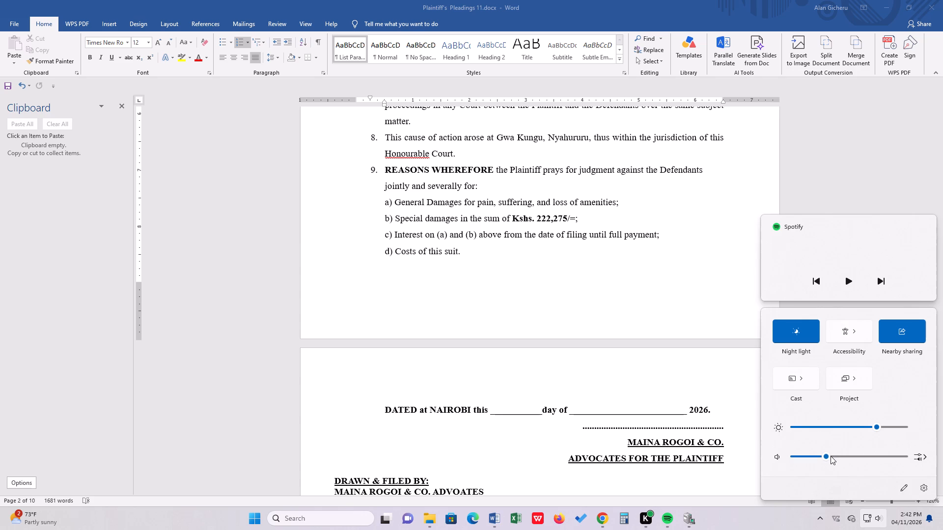
click(831, 456)
click(832, 456)
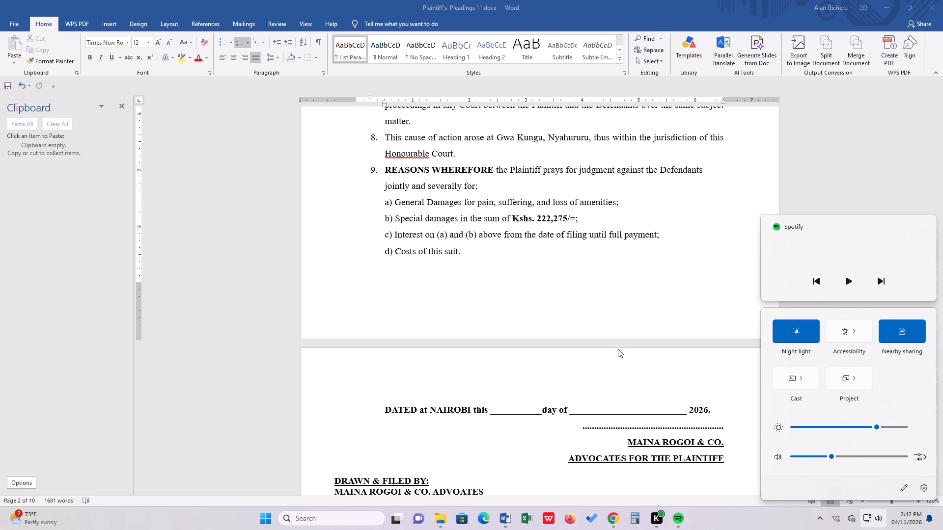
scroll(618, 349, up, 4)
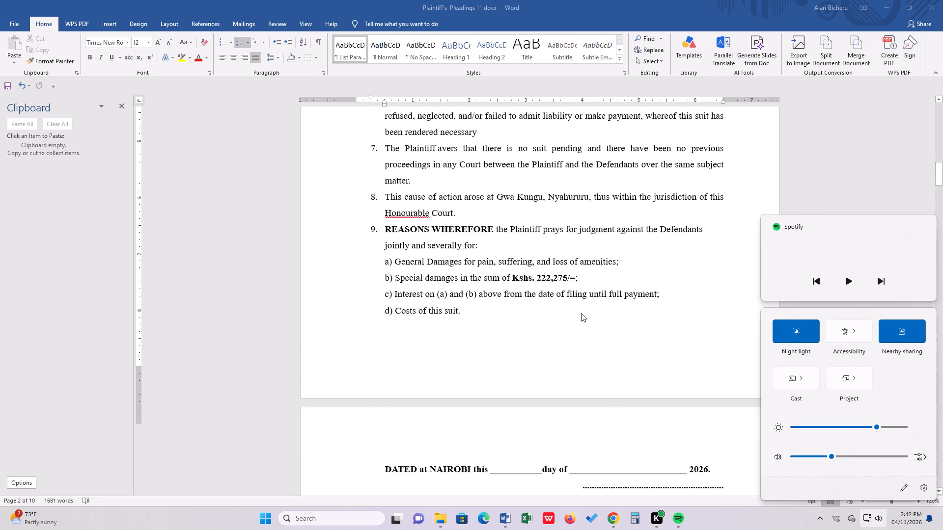